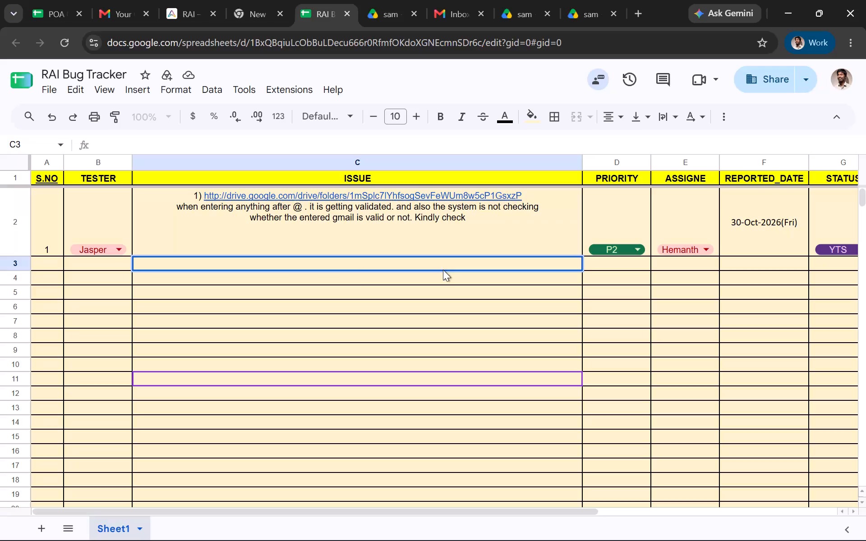
# Examine the first reported issue about email validation in the bug tracker sheet.
pyautogui.click(397, 221)
pyautogui.click(364, 234)
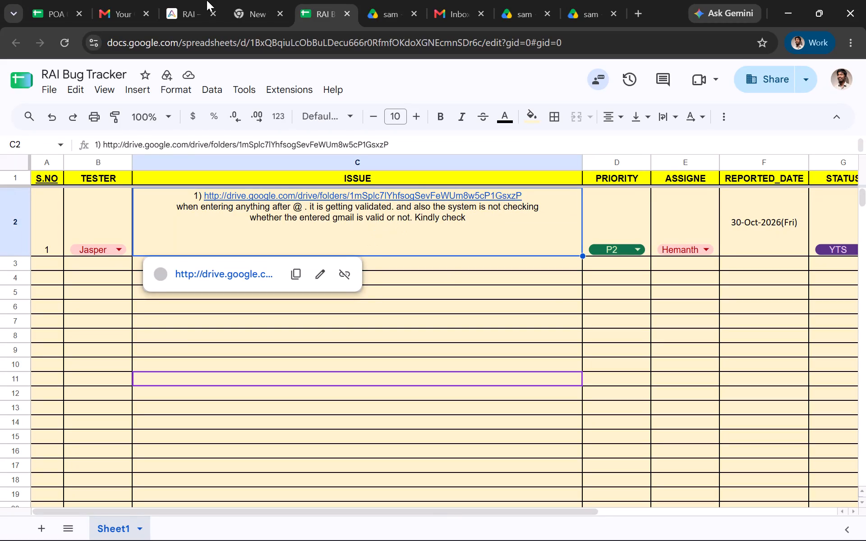
# Switch to the blank new tab and return it to the RAI onboarding profile page.
pyautogui.click(208, 0)
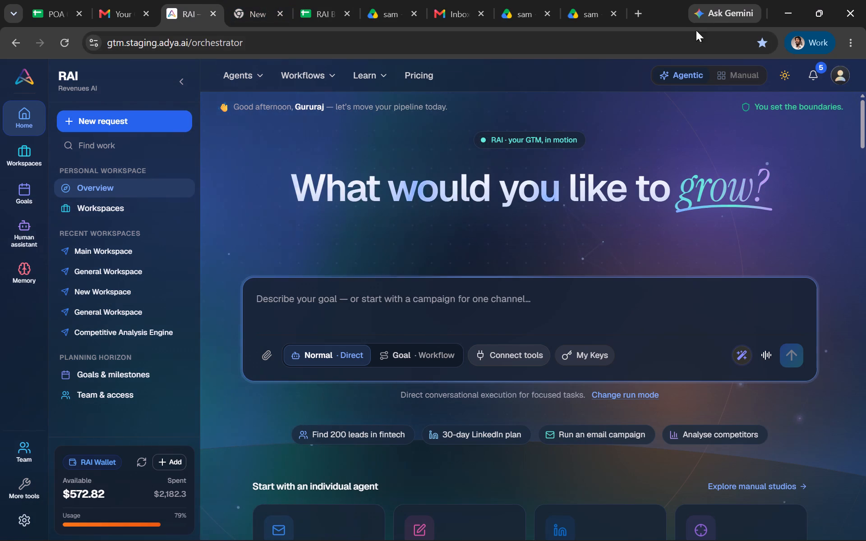
pyautogui.click(277, 0)
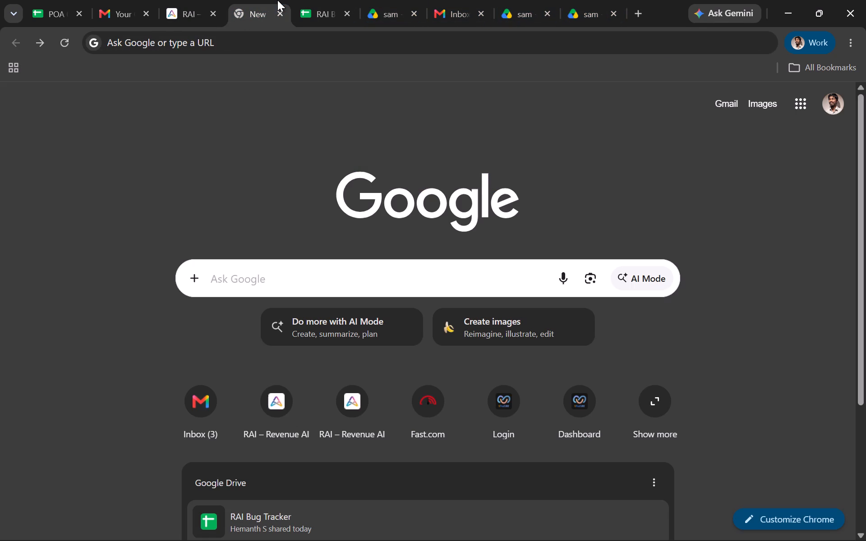
pyautogui.hscroll(-7, 267, 42)
pyautogui.click(36, 34)
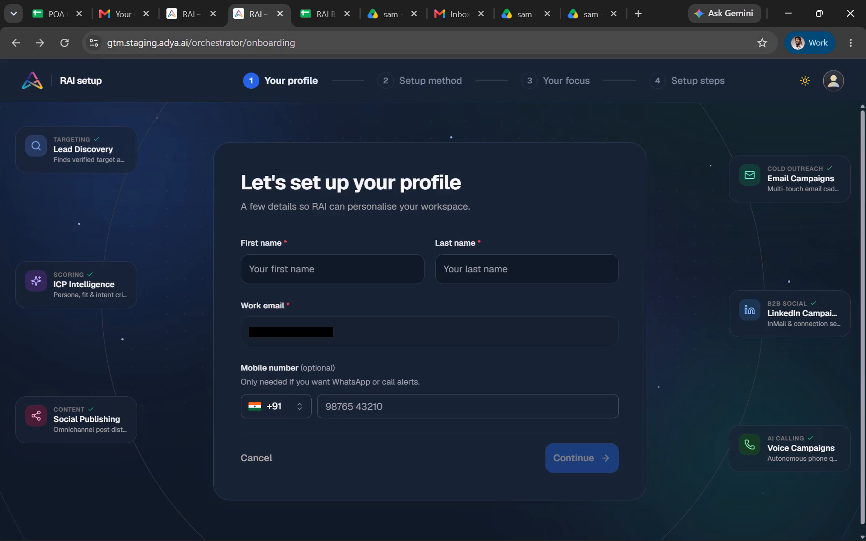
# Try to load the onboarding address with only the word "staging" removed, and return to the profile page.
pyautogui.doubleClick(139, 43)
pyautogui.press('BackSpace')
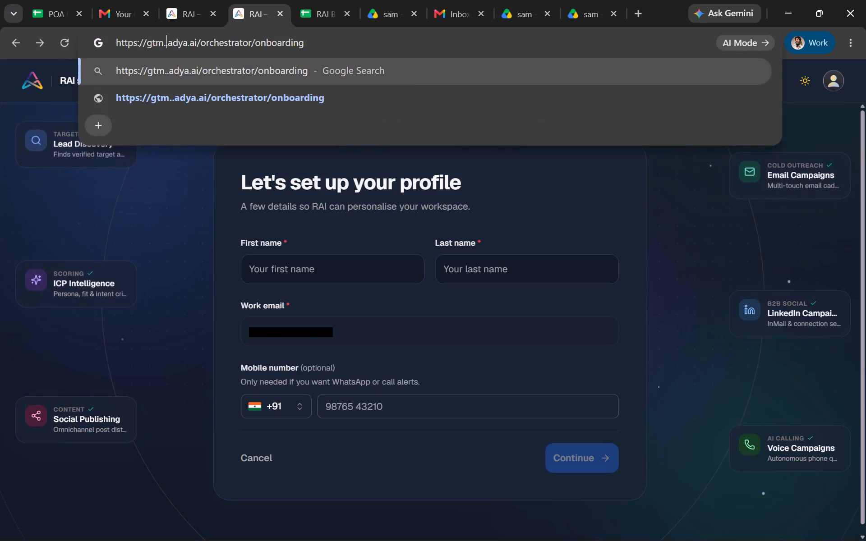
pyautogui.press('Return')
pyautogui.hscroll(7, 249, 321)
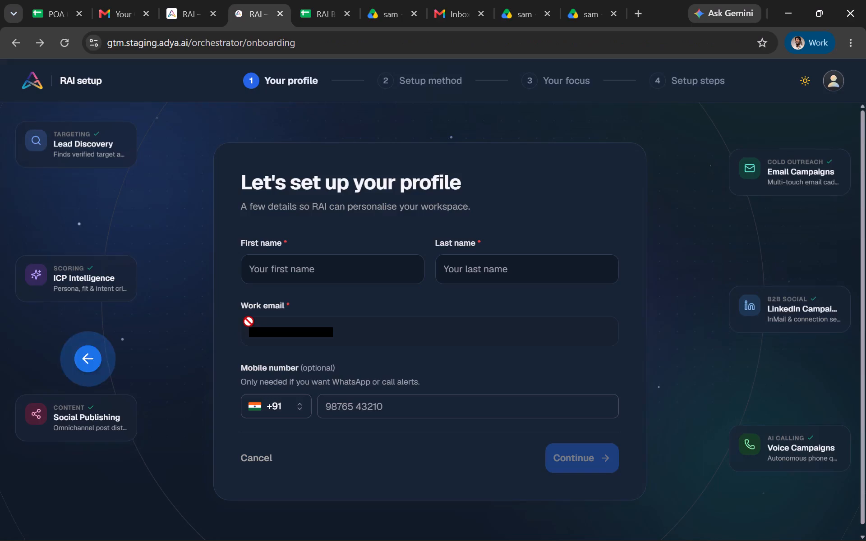
# Load the non-staging RAI site at gtm.adya.ai by removing "staging" and its extra dot from the onboarding address.
pyautogui.doubleClick(135, 41)
pyautogui.press('BackSpace')
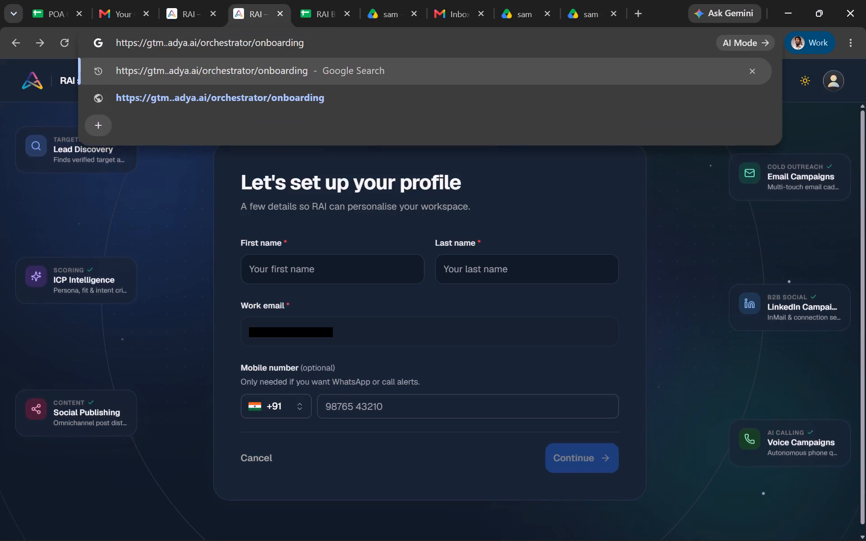
pyautogui.press('BackSpace')
pyautogui.press('Return')
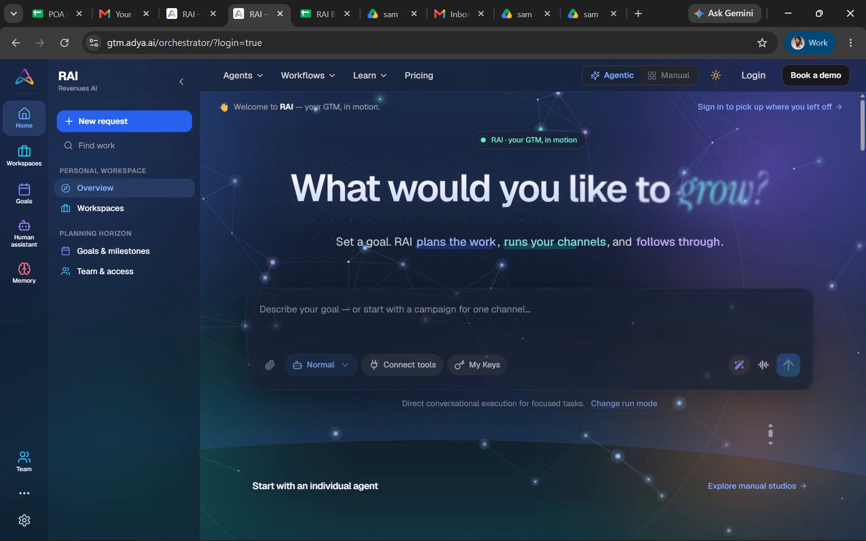
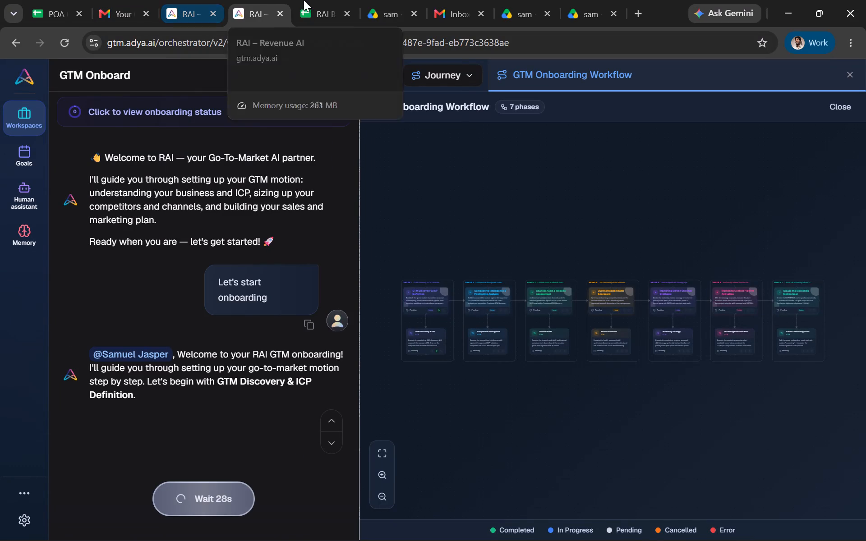
# Switch to the sam folder in Google Drive and bring up the options for adding new items to it.
pyautogui.click(579, 0)
pyautogui.click(330, 324)
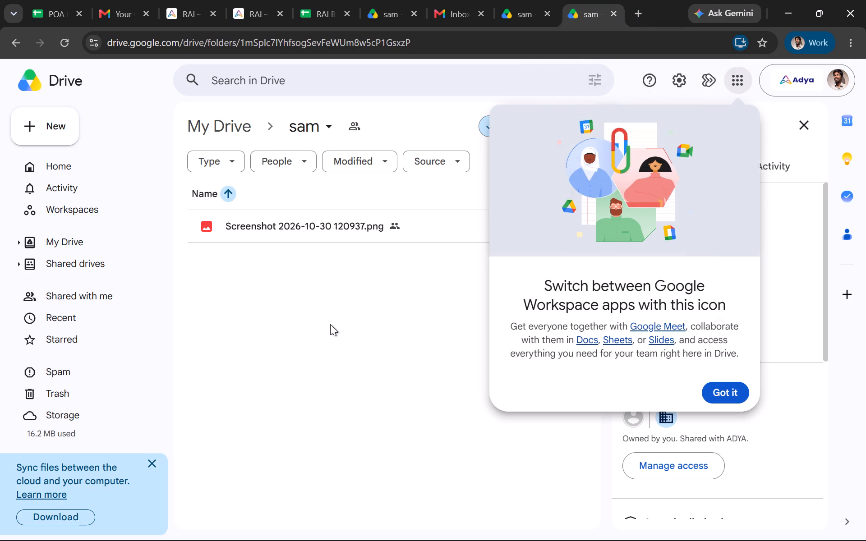
pyautogui.rightClick(353, 278)
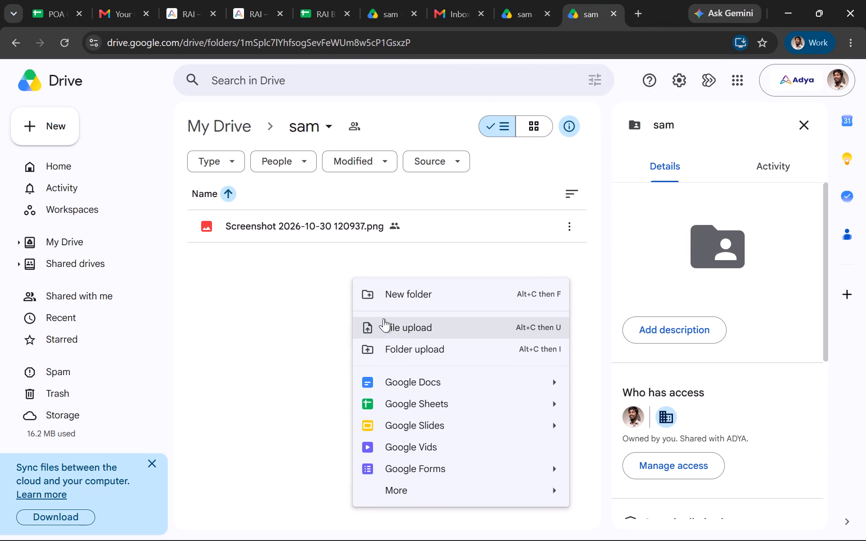
pyautogui.click(383, 318)
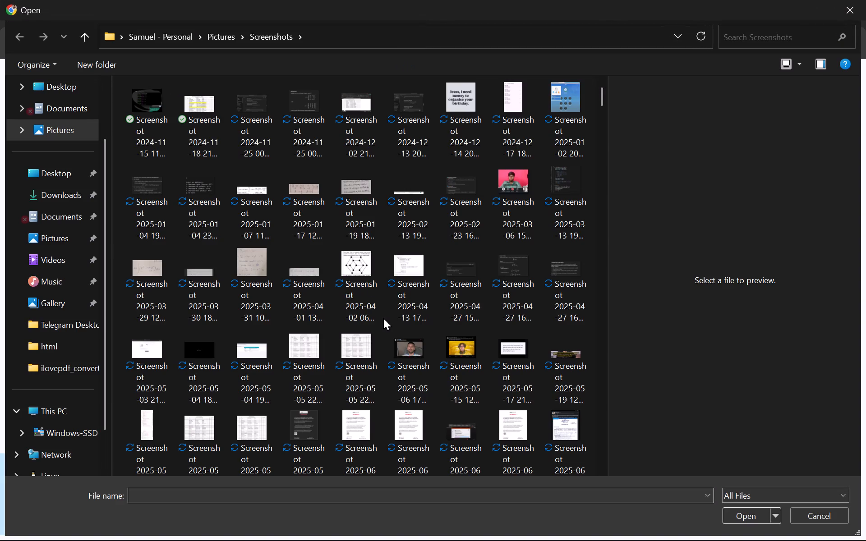
pyautogui.doubleClick(52, 267)
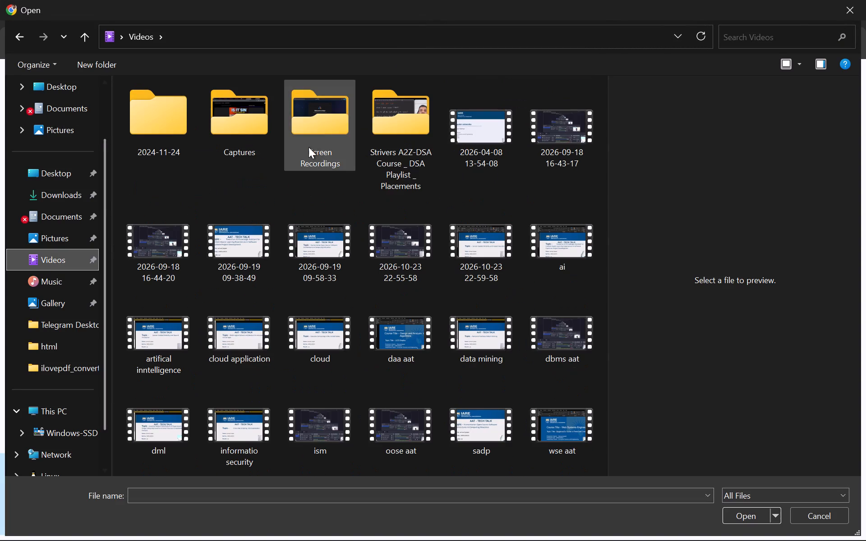
pyautogui.doubleClick(314, 145)
pyautogui.click(249, 139)
pyautogui.press('Return')
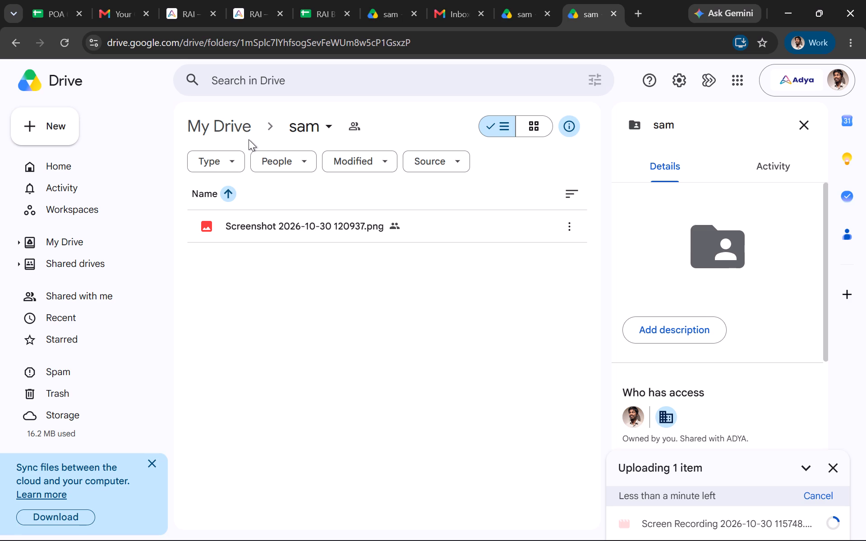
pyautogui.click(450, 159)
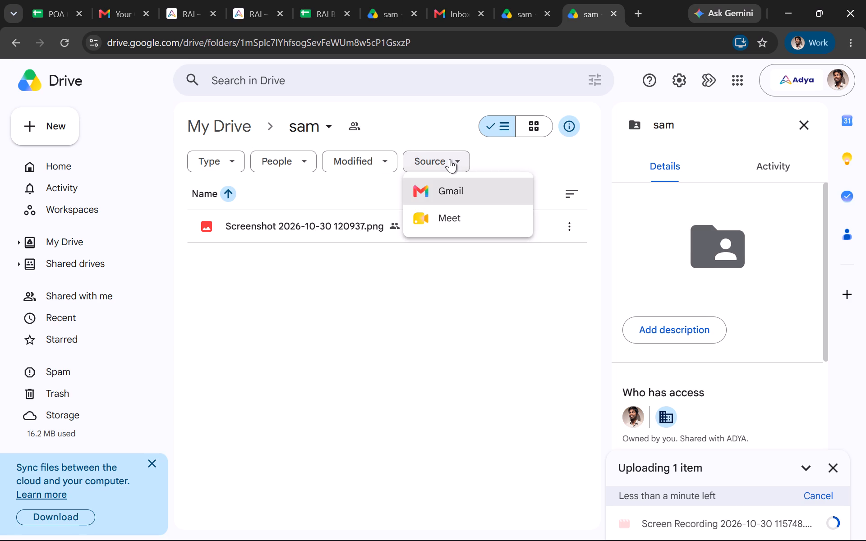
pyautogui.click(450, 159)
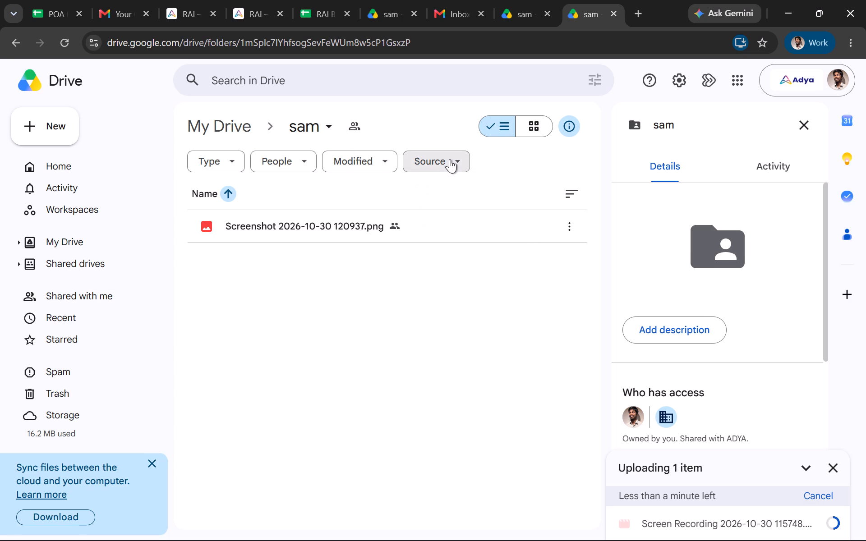
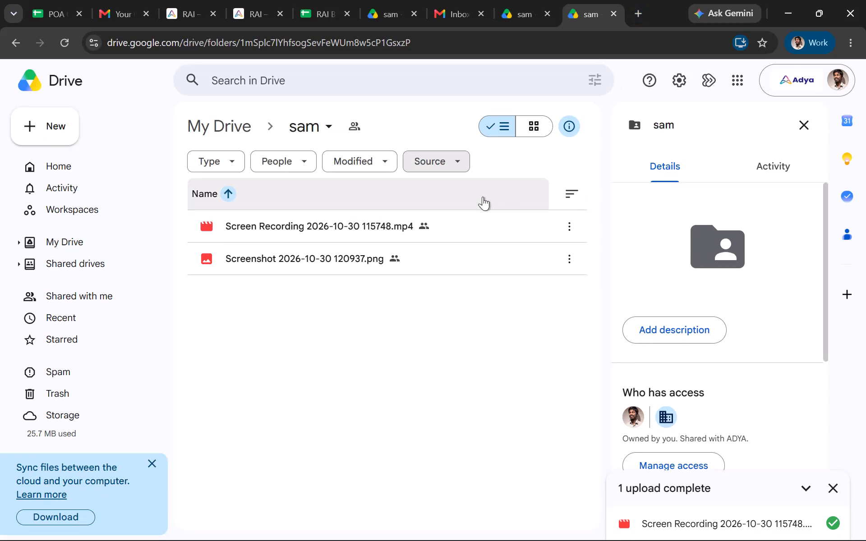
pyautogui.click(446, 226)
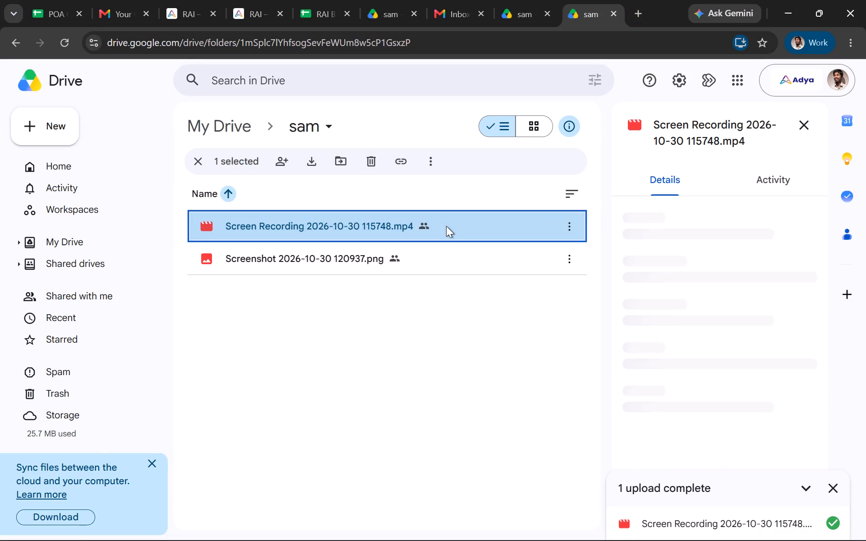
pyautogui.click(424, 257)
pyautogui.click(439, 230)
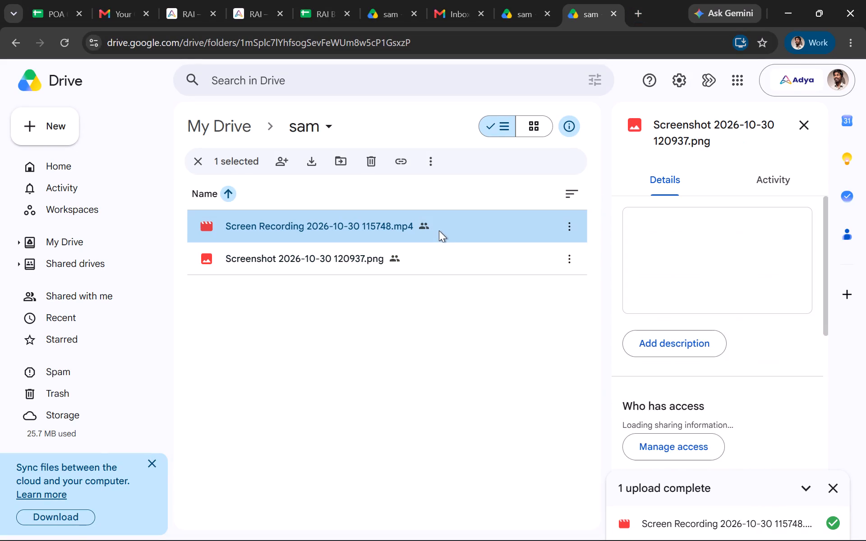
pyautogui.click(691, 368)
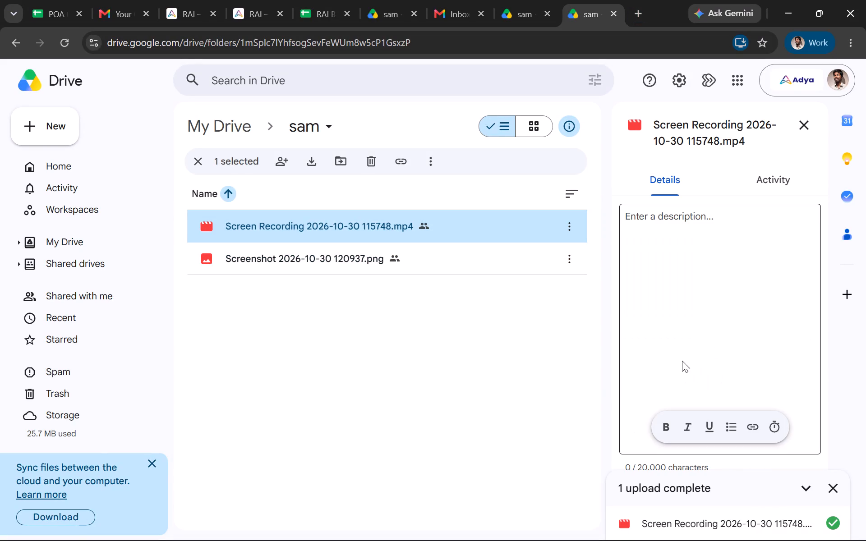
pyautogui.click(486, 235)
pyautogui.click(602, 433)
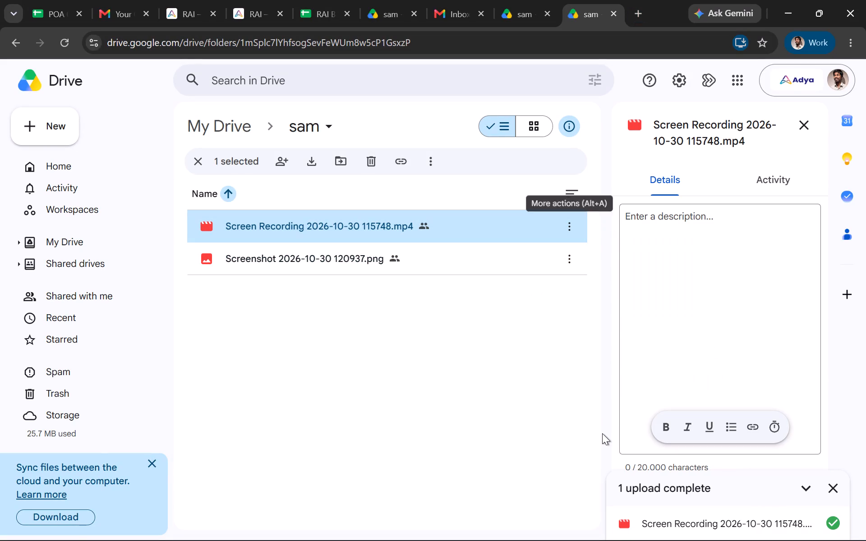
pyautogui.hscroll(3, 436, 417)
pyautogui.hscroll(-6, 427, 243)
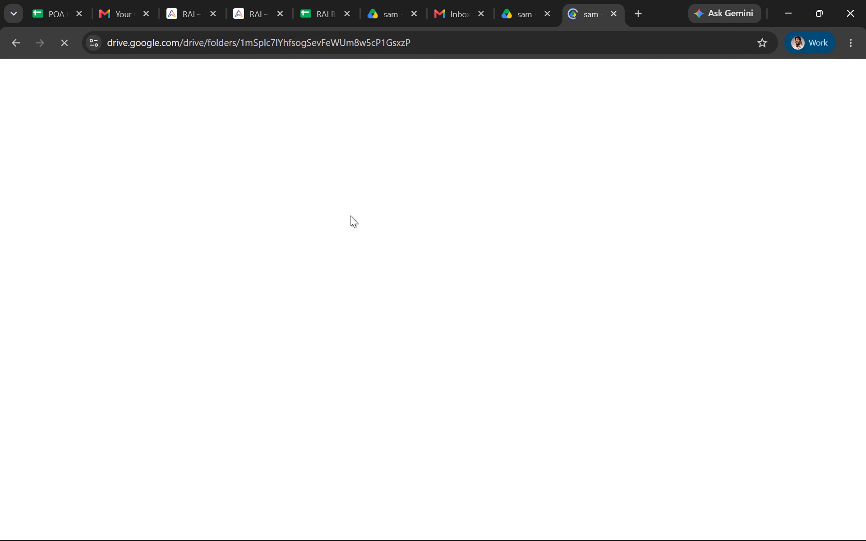
# Copy the sharing link of Screenshot 2026-10-30 120937.png in the sam folder.
pyautogui.click(362, 187)
pyautogui.click(364, 220)
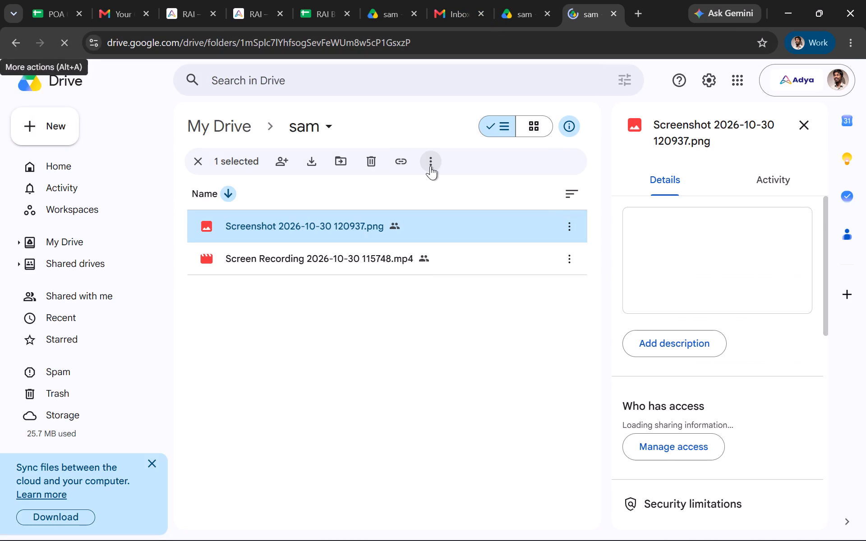
pyautogui.click(430, 166)
pyautogui.click(390, 165)
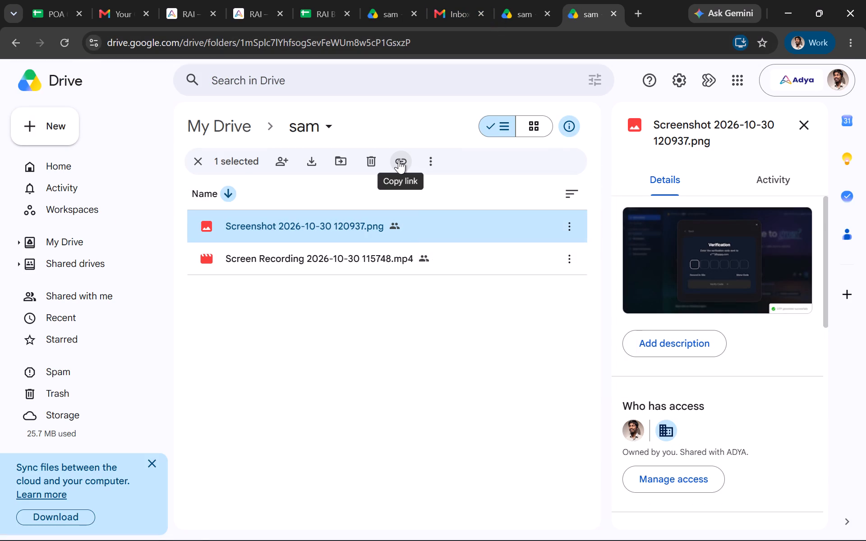
pyautogui.click(399, 160)
pyautogui.scroll(-1, 466, 50)
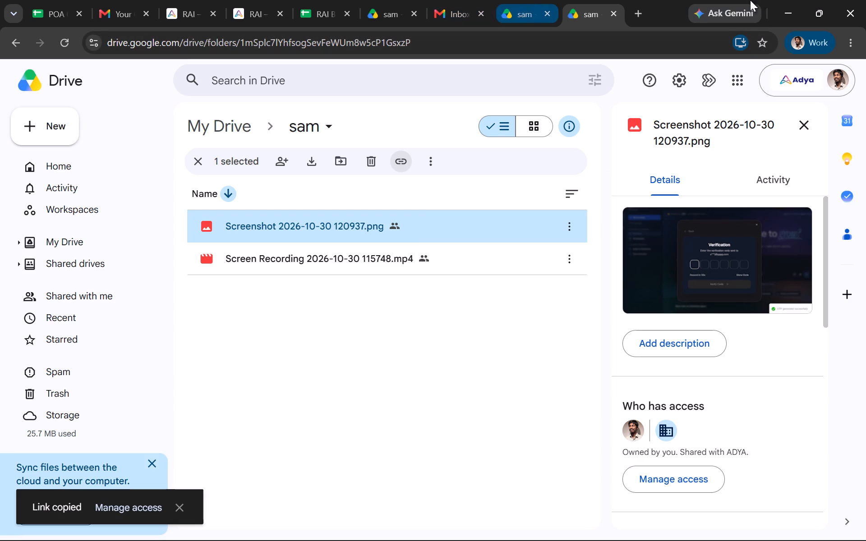
# Open the copied screenshot link in a new browser tab to check the file it leads to.
pyautogui.click(639, 0)
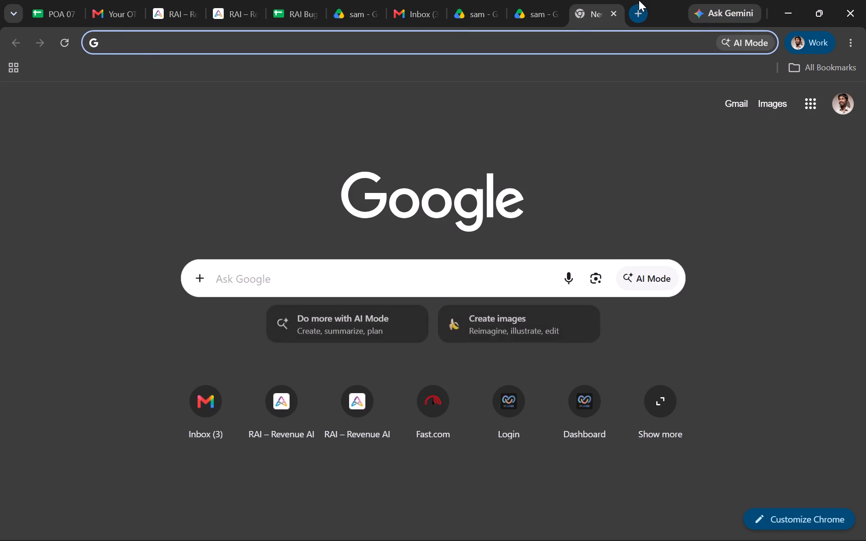
pyautogui.hotkey('ctrl', 'v')
pyautogui.press('Return')
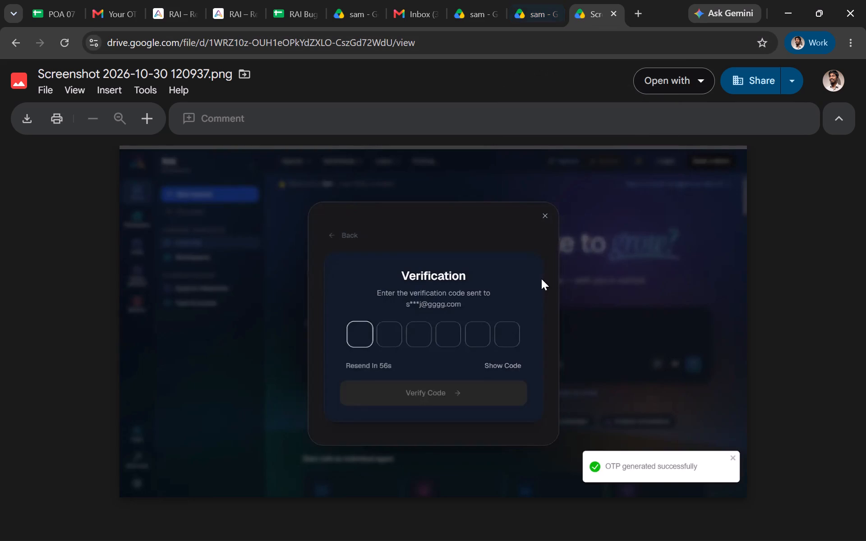
pyautogui.press('Right')
pyautogui.press('Left')
# Return to the sam folder and copy the sharing link of Screen Recording 2026-10-30 115748.mp4.
pyautogui.click(543, 0)
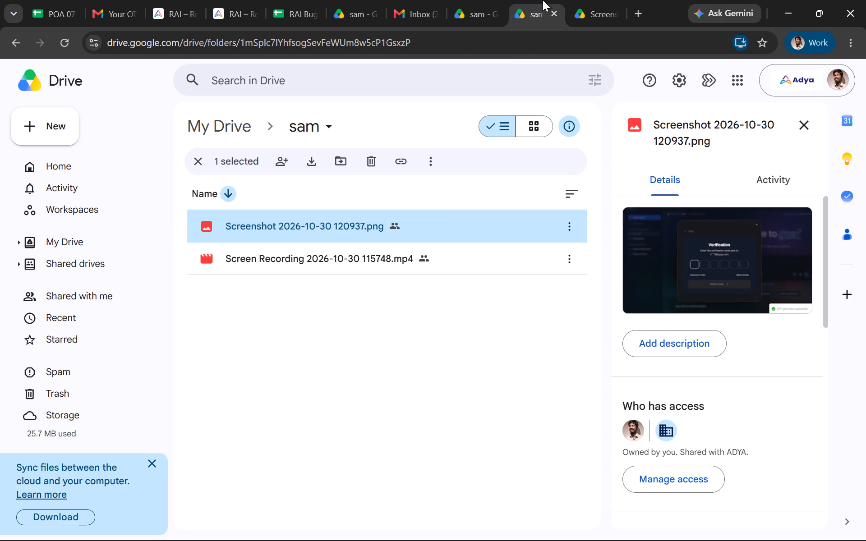
pyautogui.click(401, 252)
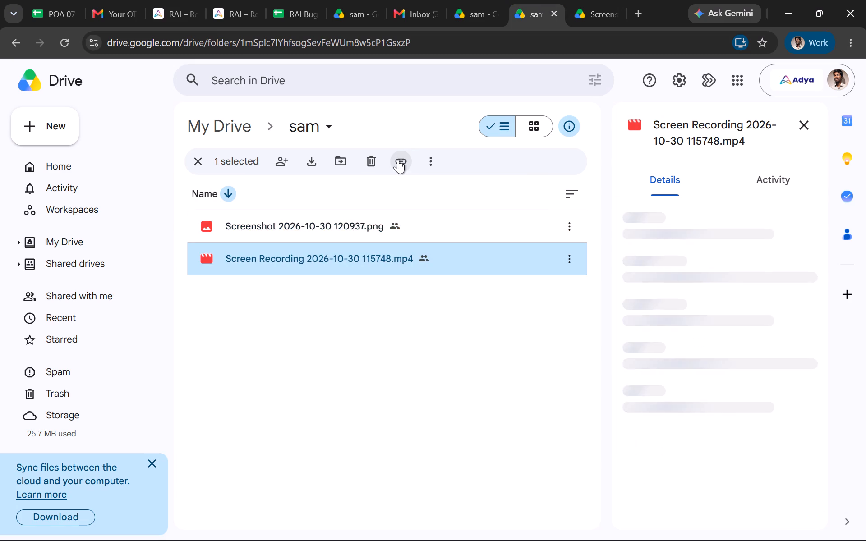
pyautogui.click(397, 163)
# Load the copied recording link in the tab showing the screenshot to check the file it leads to.
pyautogui.click(585, 0)
pyautogui.click(530, 48)
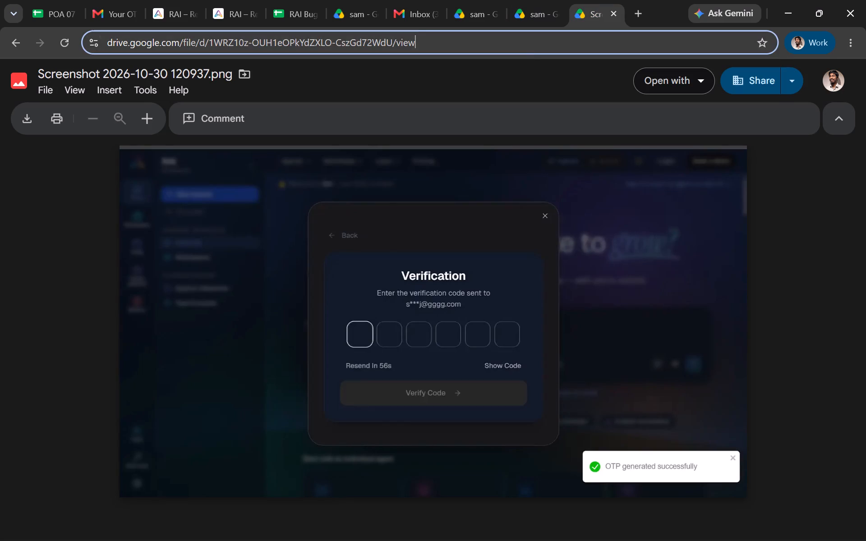
pyautogui.hotkey('ctrl', 'v')
pyautogui.press('Return')
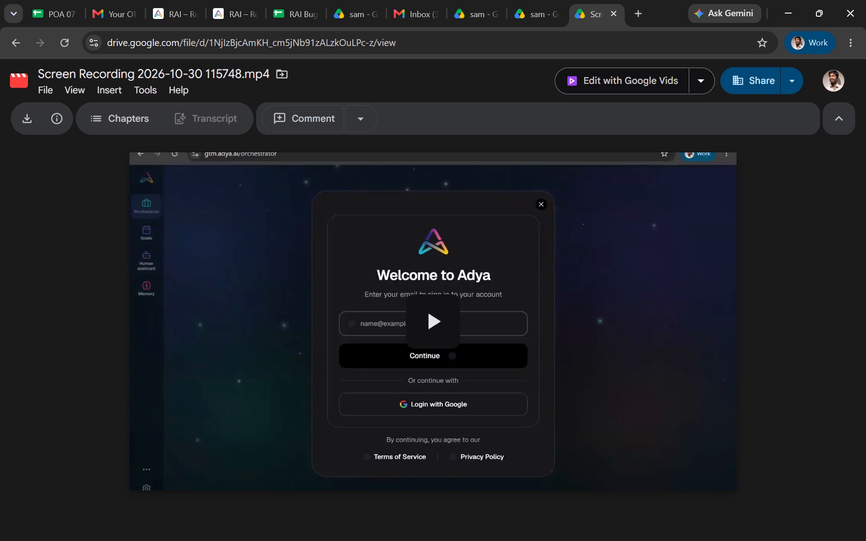
# In the RAI Bug Tracker sheet, add "2)" followed by the copied screen recording link below the issue text in cell C2.
pyautogui.click(450, 0)
pyautogui.click(327, 0)
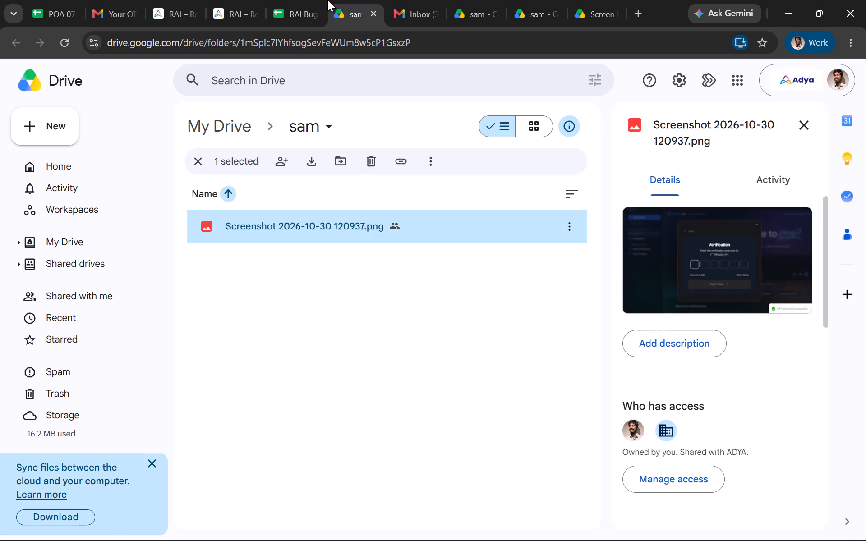
pyautogui.click(242, 0)
pyautogui.click(229, 0)
pyautogui.doubleClick(288, 0)
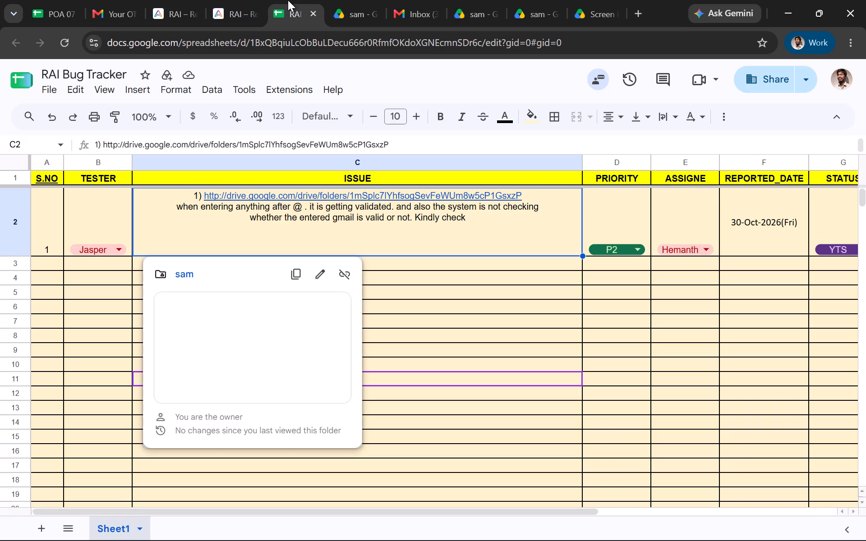
pyautogui.click(471, 218)
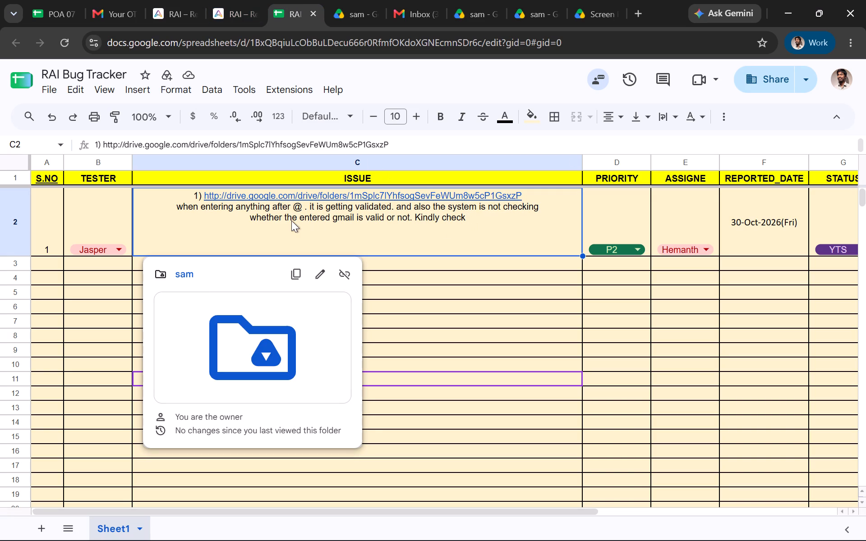
pyautogui.click(291, 220)
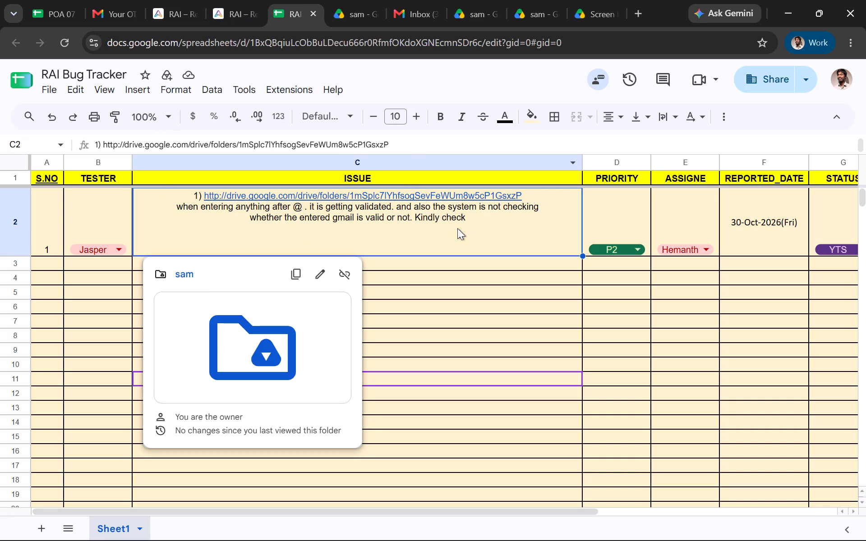
pyautogui.click(457, 228)
pyautogui.click(389, 228)
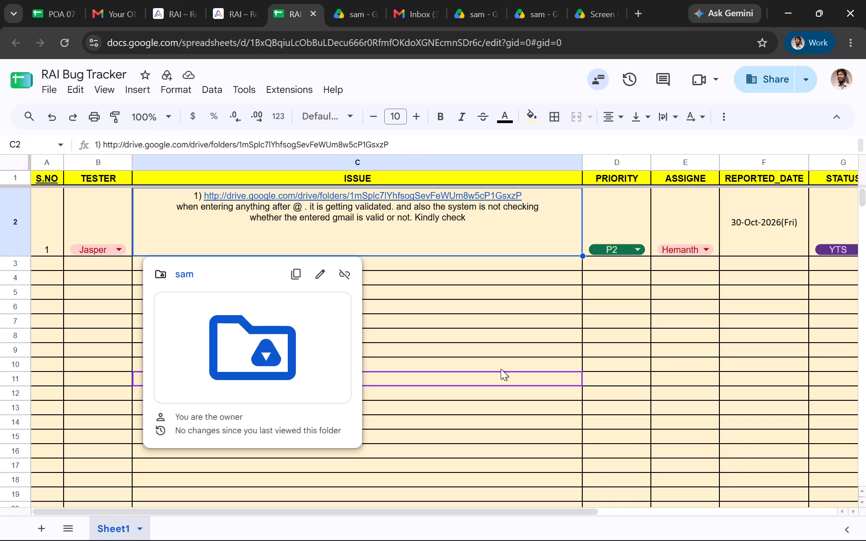
pyautogui.click(501, 369)
pyautogui.click(488, 220)
pyautogui.press('Return')
pyautogui.press('BackSpace')
pyautogui.write('2)')
pyautogui.press('space')
pyautogui.hotkey('ctrl', 'v')
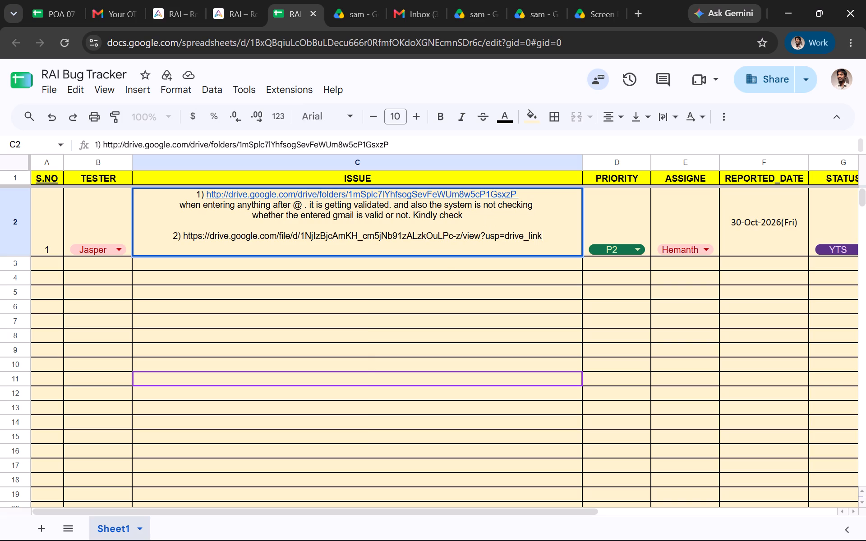
pyautogui.press('Return')
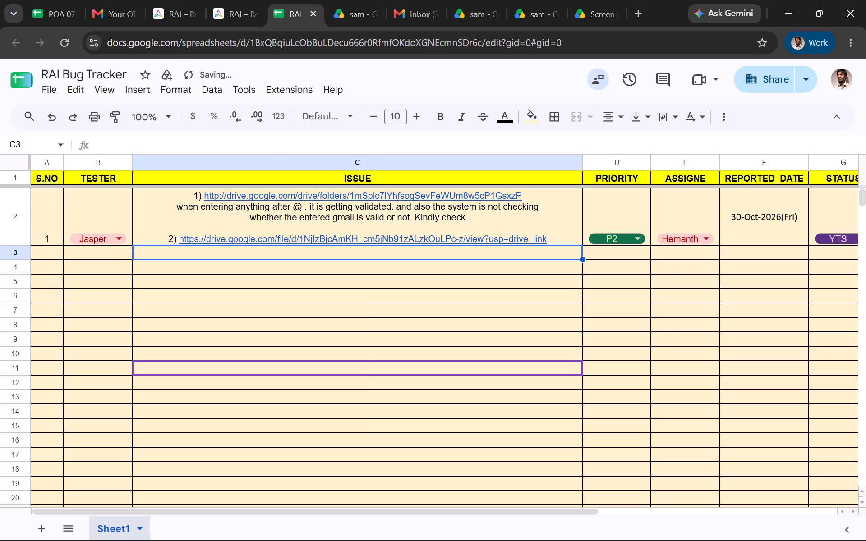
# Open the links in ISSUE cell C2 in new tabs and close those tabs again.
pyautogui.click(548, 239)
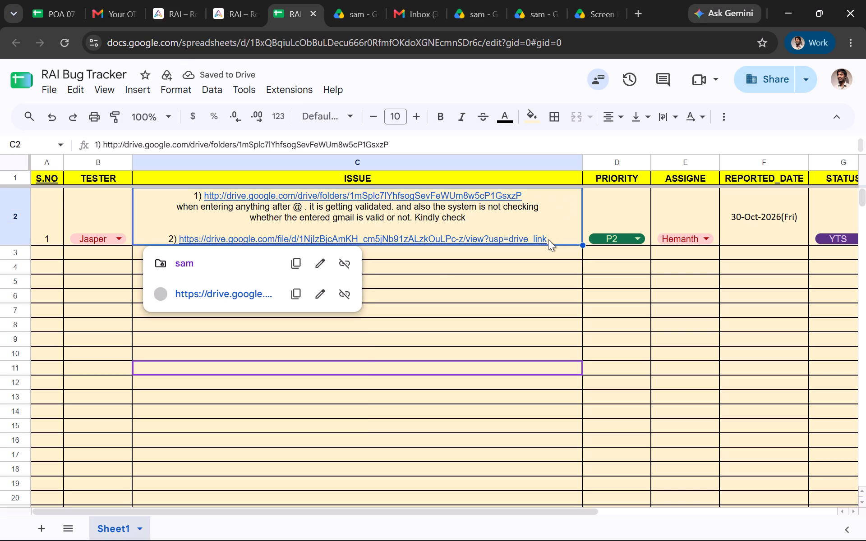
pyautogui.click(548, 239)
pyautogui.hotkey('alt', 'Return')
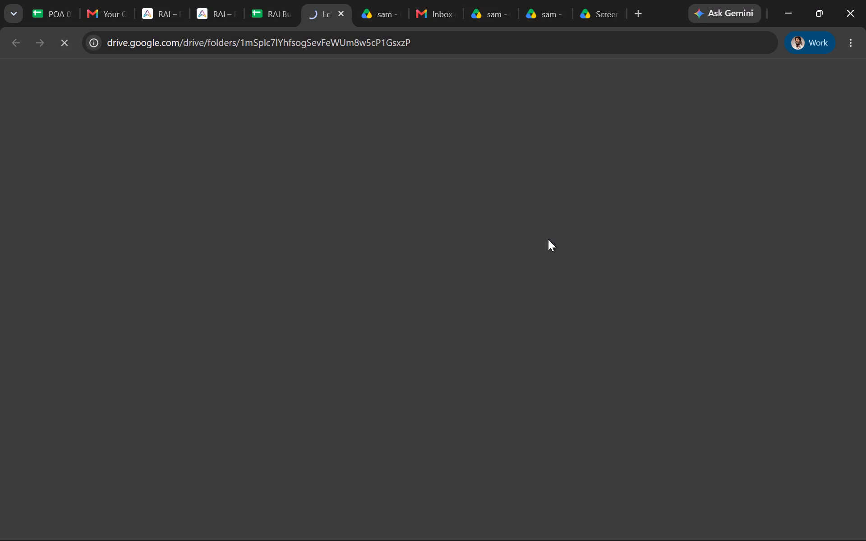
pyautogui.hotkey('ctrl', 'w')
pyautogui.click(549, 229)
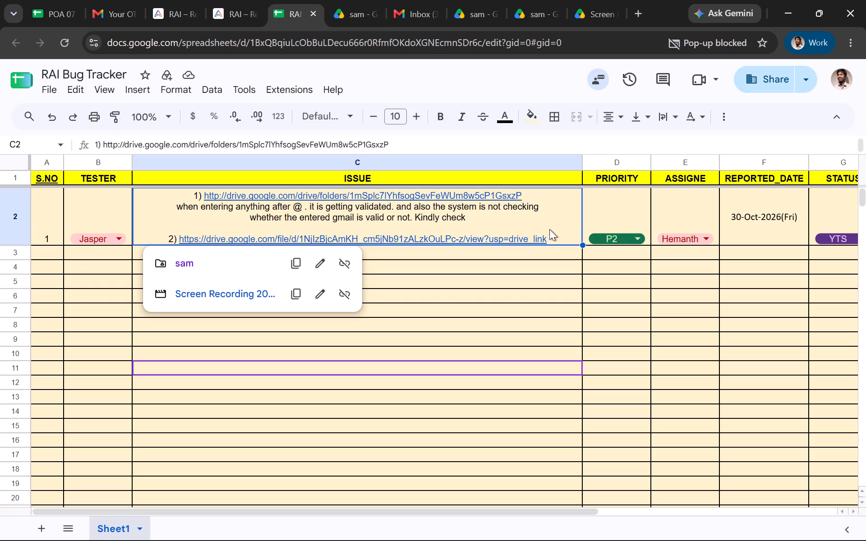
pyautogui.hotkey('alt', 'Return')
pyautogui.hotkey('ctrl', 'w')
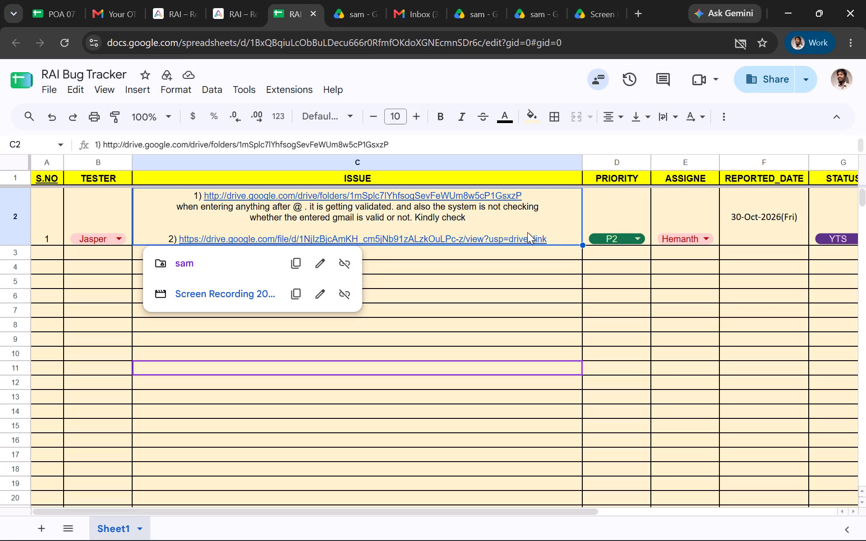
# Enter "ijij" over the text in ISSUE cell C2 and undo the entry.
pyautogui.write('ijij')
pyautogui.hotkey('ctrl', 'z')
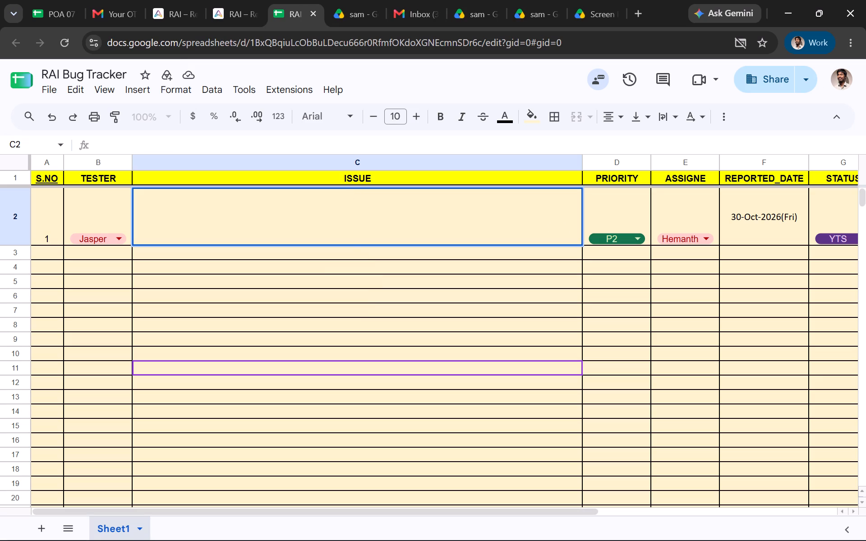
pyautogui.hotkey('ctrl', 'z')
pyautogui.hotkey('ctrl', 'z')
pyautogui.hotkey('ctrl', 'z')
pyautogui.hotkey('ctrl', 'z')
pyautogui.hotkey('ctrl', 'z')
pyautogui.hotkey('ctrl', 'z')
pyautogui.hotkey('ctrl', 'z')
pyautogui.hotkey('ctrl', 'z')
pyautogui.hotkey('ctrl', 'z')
# Redo the undone entry in ISSUE cell C2.
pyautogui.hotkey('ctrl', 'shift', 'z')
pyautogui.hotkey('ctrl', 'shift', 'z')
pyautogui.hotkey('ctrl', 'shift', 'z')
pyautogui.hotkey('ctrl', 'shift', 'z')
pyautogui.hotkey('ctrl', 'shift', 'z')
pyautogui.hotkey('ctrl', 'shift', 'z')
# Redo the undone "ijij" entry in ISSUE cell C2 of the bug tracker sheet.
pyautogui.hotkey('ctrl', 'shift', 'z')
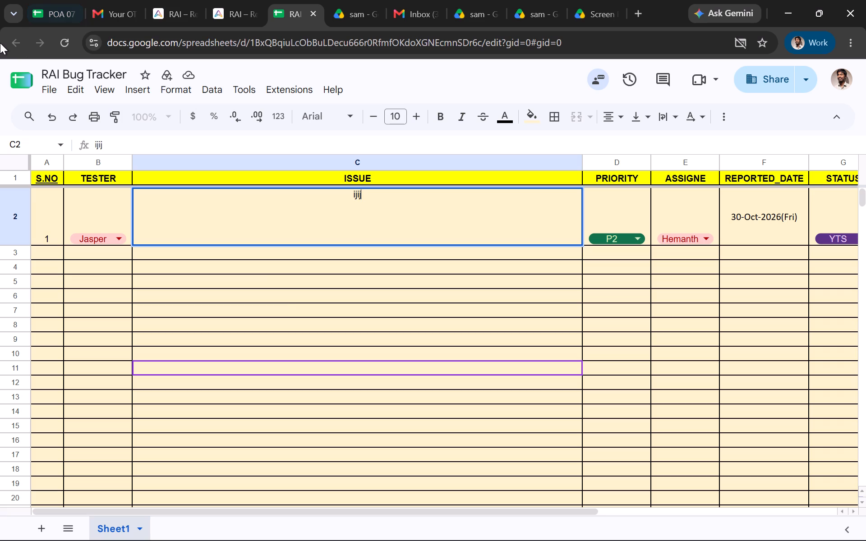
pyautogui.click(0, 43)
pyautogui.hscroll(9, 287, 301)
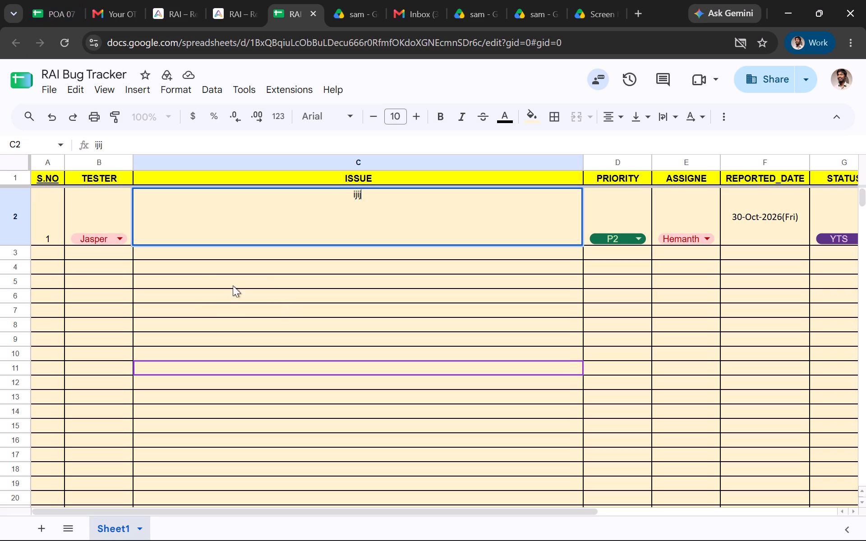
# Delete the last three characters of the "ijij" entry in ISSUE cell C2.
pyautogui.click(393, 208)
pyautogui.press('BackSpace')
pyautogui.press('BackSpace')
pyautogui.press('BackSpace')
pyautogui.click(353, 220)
# Undo the series of recent edits made to ISSUE cell C2 and its row.
pyautogui.hotkey('ctrl', 'z')
pyautogui.hotkey('ctrl', 'z')
pyautogui.hotkey('ctrl', 'z')
pyautogui.hotkey('ctrl', 'z')
pyautogui.hotkey('ctrl', 'z')
pyautogui.hotkey('ctrl', 'z')
pyautogui.hotkey('ctrl', 'z')
pyautogui.hotkey('ctrl', 'shift', 'r')
pyautogui.hotkey('ctrl', 'shift', 't')
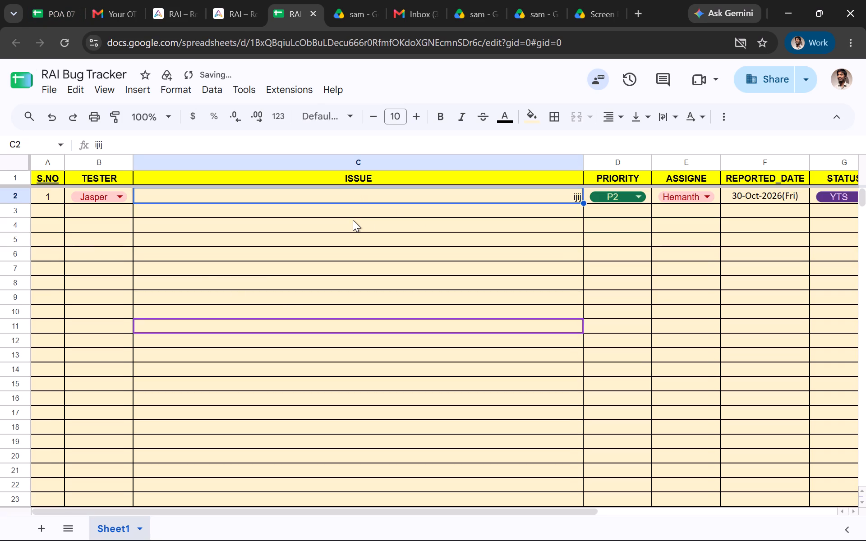
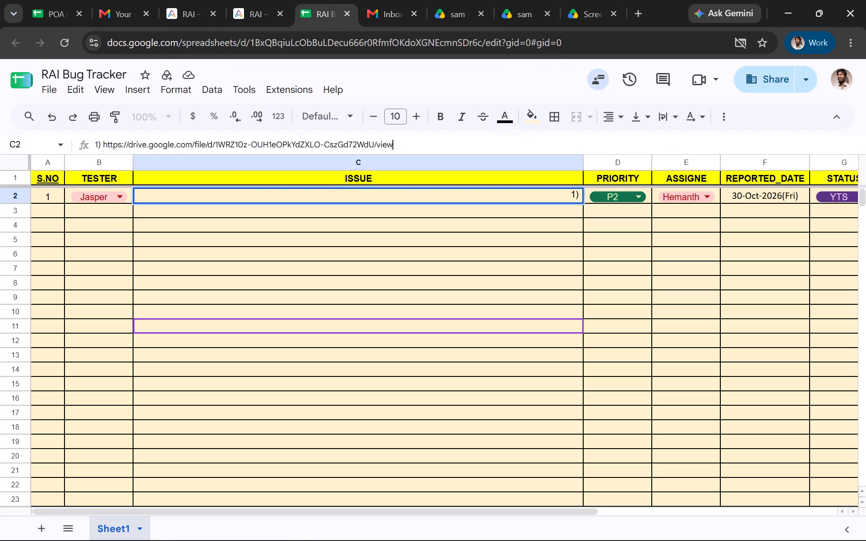
# Add a new line after the Drive link in ISSUE cell C2.
pyautogui.hotkey('shift', 'Return')
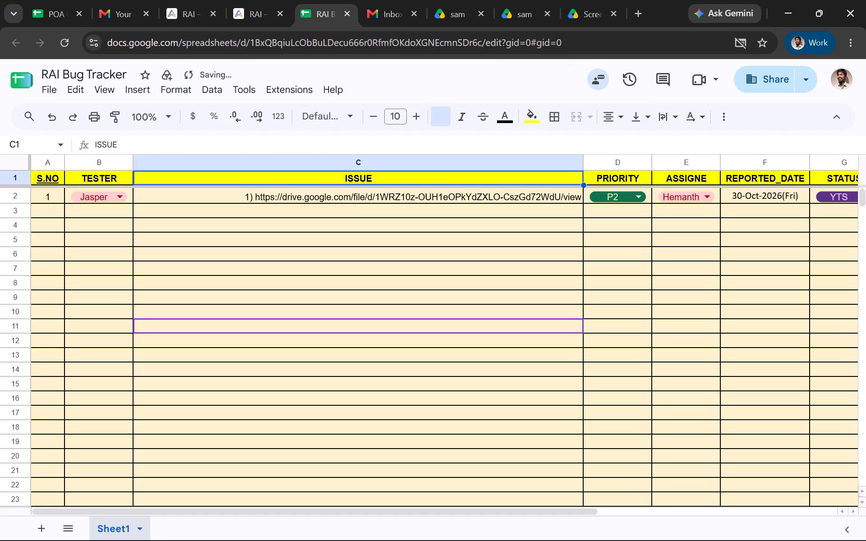
pyautogui.click(199, 200)
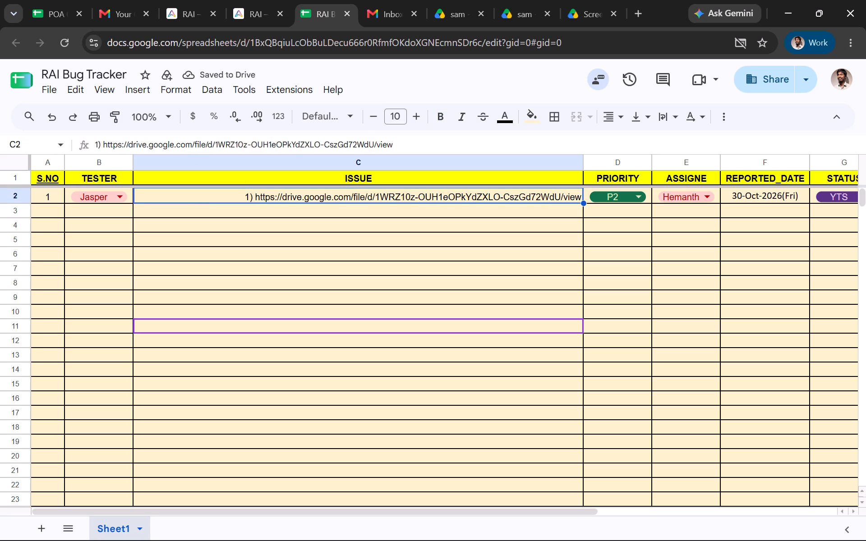
pyautogui.click(406, 143)
pyautogui.press('space')
pyautogui.press('space')
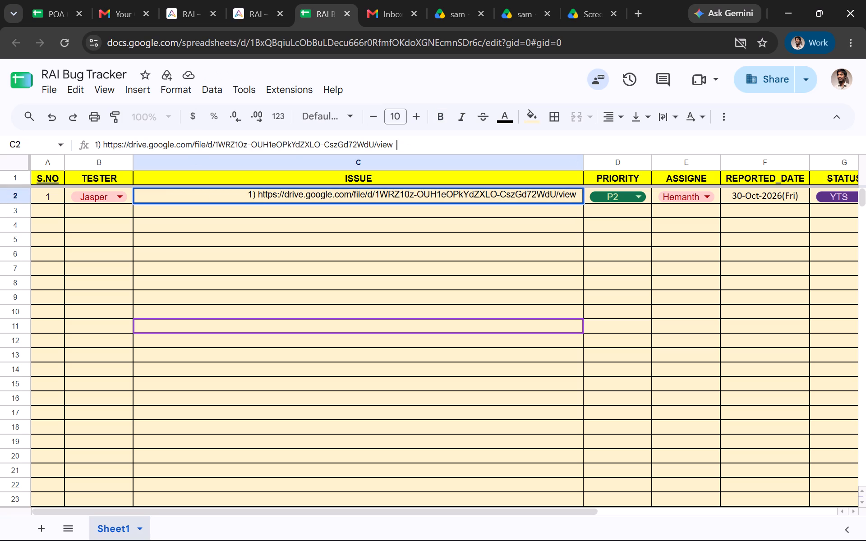
pyautogui.hotkey('alt', 'Return')
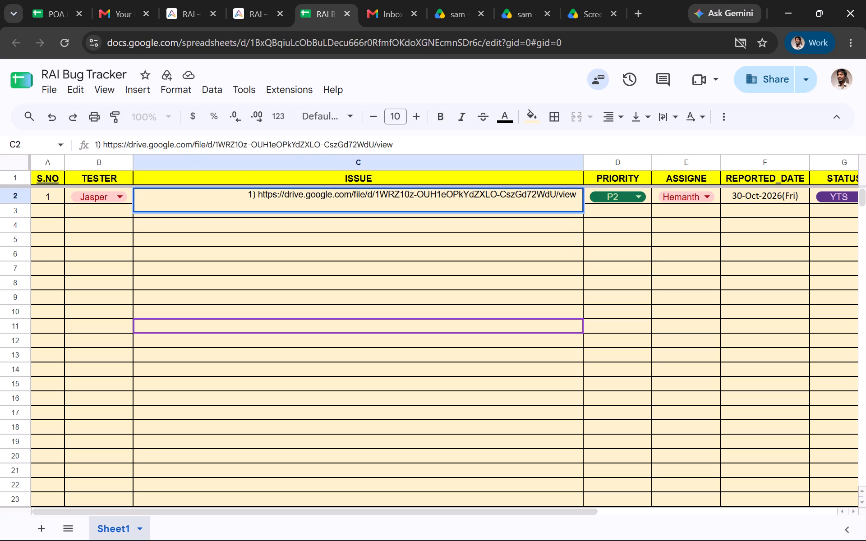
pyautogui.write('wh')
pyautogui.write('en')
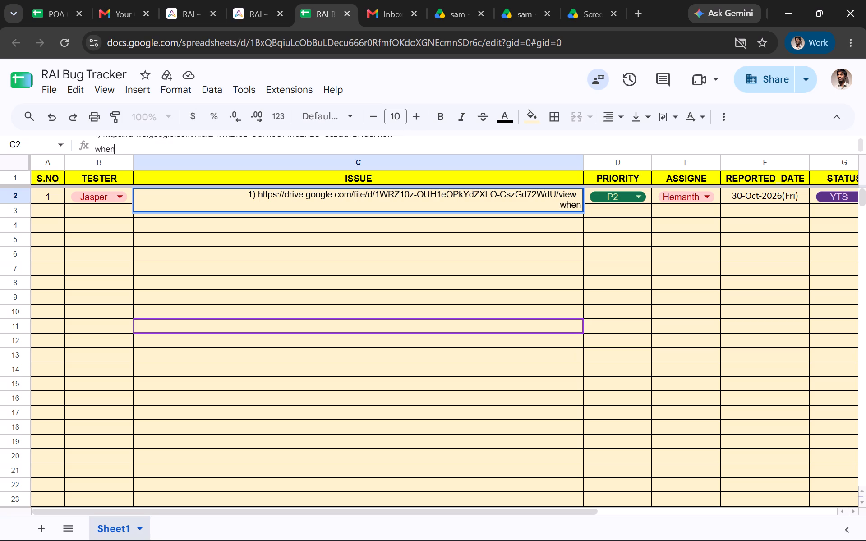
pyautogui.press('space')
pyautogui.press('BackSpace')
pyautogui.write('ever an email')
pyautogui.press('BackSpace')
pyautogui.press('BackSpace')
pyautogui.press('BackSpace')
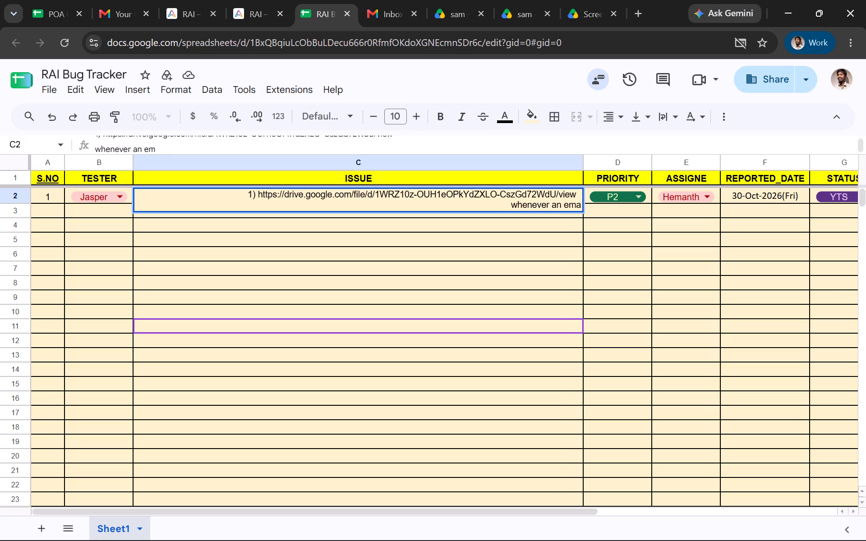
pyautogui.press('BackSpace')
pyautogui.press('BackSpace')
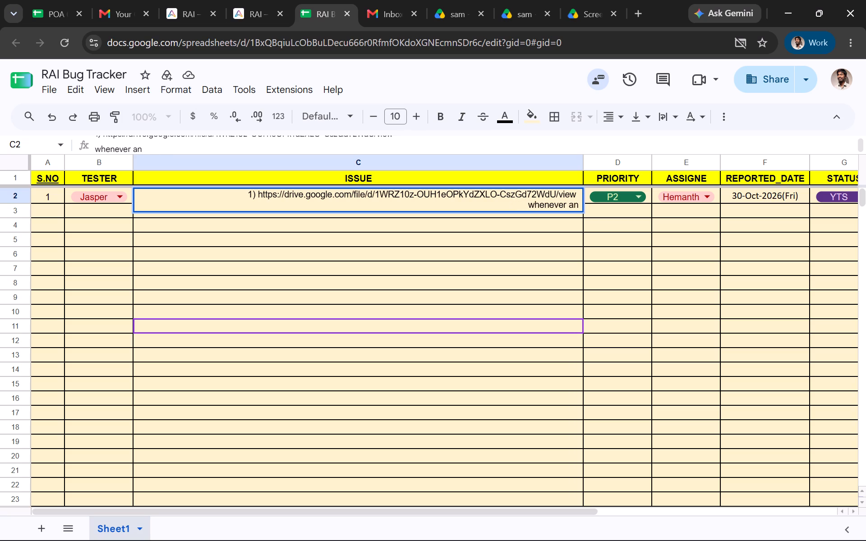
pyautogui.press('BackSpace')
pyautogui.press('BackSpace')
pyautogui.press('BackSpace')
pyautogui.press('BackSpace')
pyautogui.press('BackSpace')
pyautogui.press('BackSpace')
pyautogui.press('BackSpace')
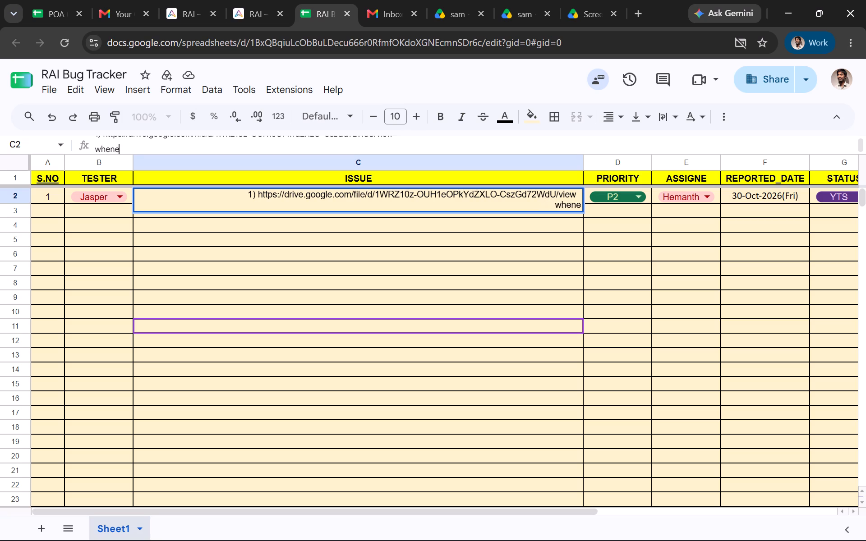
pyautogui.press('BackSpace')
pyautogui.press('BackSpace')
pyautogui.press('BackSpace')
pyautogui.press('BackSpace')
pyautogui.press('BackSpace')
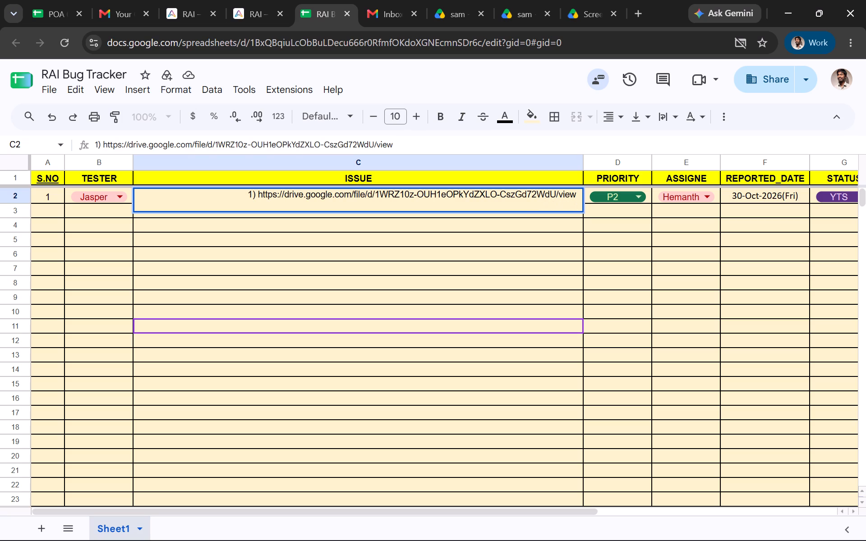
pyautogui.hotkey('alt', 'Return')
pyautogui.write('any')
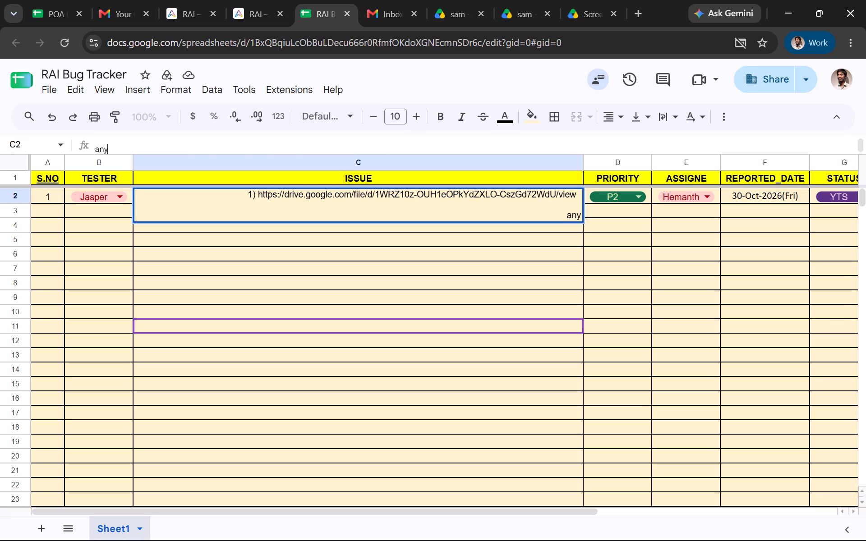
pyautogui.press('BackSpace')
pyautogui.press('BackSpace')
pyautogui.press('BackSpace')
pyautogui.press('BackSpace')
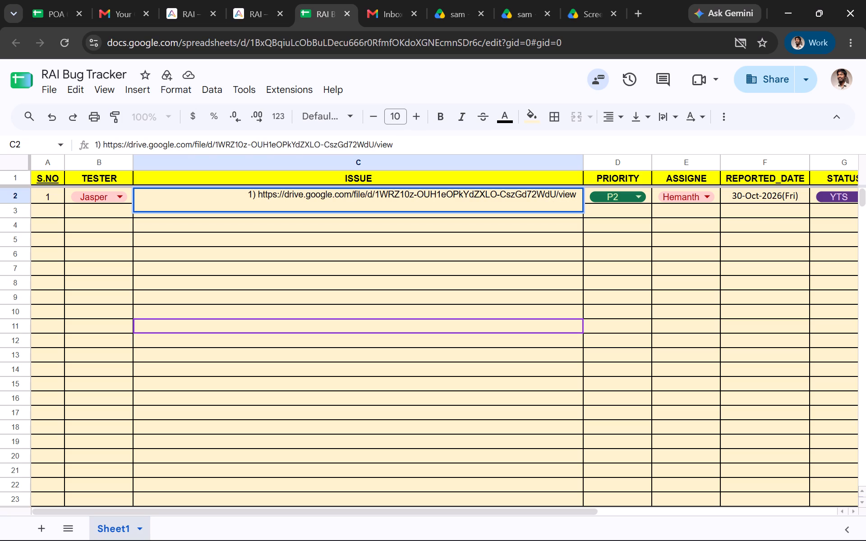
# Write "anything works" on the line below the Drive link in cell C2.
pyautogui.write('anth')
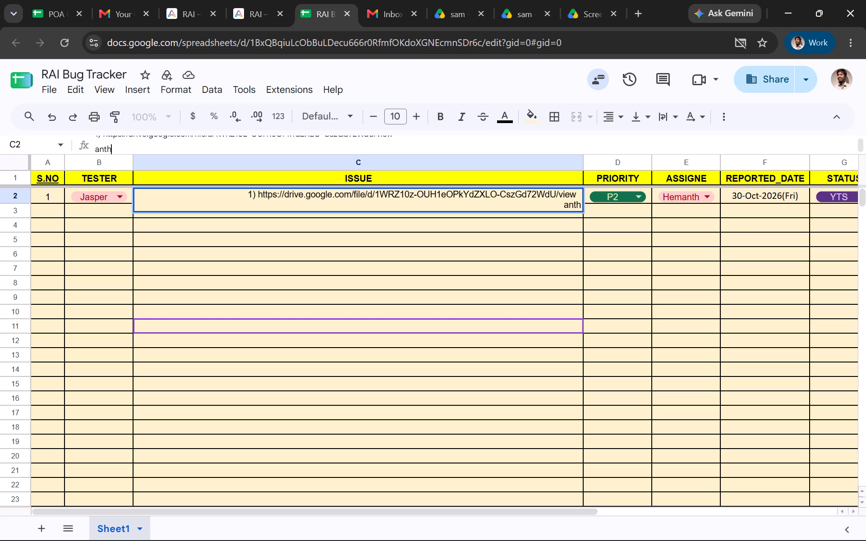
pyautogui.press('BackSpace')
pyautogui.press('BackSpace')
pyautogui.write('ything workds')
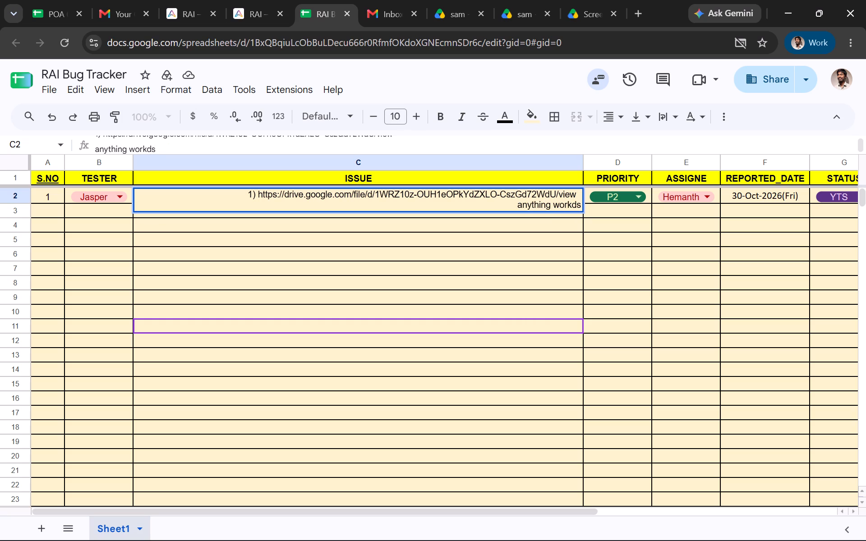
pyautogui.press('BackSpace')
pyautogui.press('BackSpace')
pyautogui.press('s')
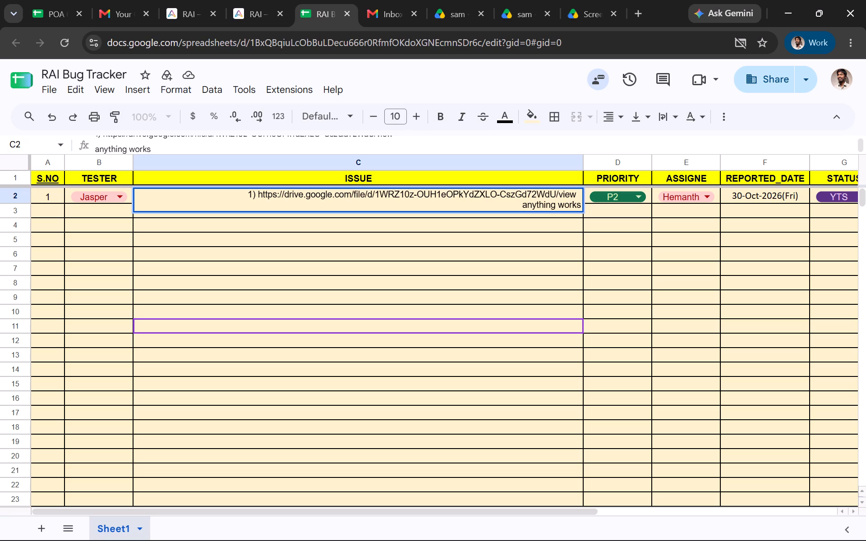
pyautogui.press(',')
pyautogui.press('BackSpace')
pyautogui.press('Left')
pyautogui.press('Left')
pyautogui.press('Left')
pyautogui.press('Left')
pyautogui.press('Left')
pyautogui.press('Left')
pyautogui.press('Right')
pyautogui.press('Right')
pyautogui.press('Right')
pyautogui.press('Right')
pyautogui.press('Right')
pyautogui.press('Right')
pyautogui.press('space')
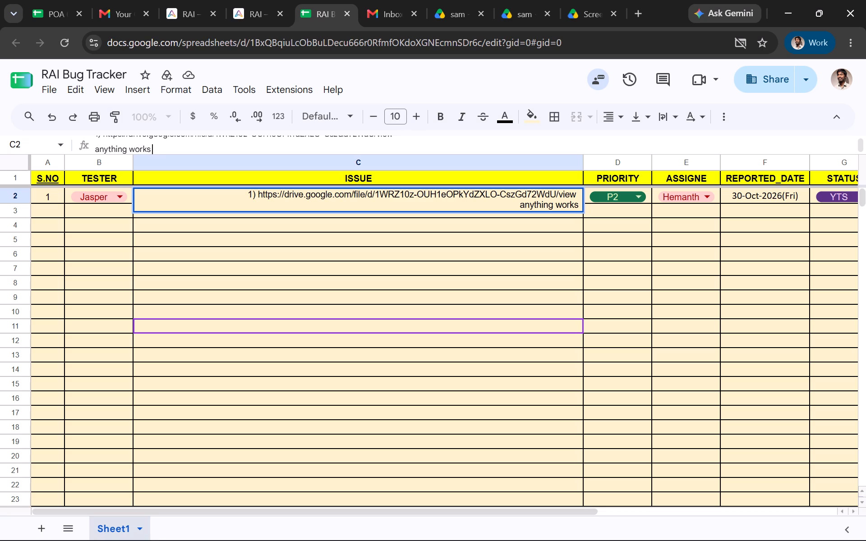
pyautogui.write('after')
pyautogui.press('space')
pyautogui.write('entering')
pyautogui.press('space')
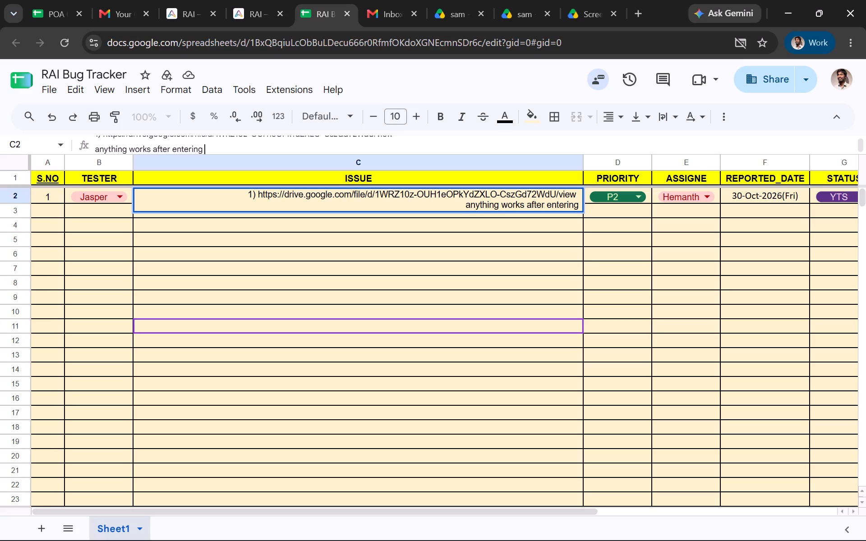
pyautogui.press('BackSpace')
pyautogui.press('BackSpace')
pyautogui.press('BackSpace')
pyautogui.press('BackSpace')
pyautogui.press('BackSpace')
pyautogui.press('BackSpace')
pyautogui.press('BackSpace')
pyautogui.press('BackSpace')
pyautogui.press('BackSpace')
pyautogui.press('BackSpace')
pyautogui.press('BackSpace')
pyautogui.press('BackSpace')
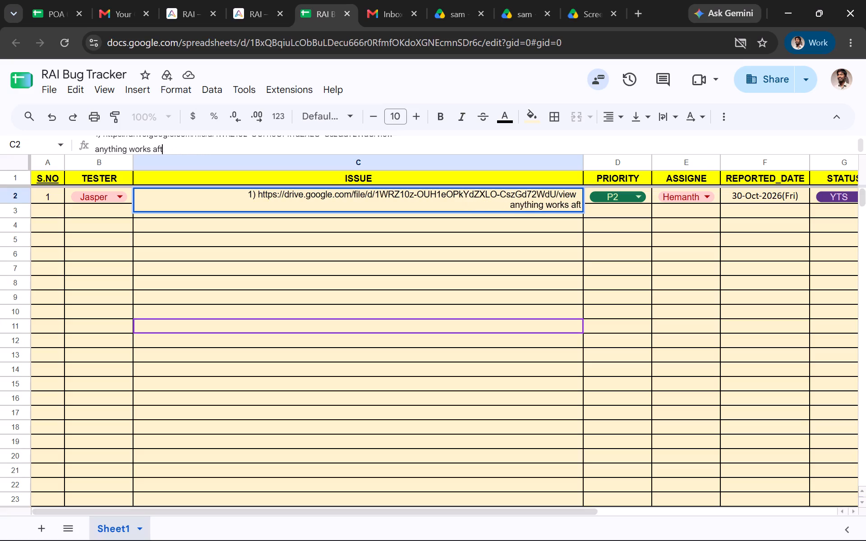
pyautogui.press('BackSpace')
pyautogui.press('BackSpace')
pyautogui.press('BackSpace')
# Continue the issue text in cell C2 with "after @ . if you enter".
pyautogui.hotkey('shift', '@')
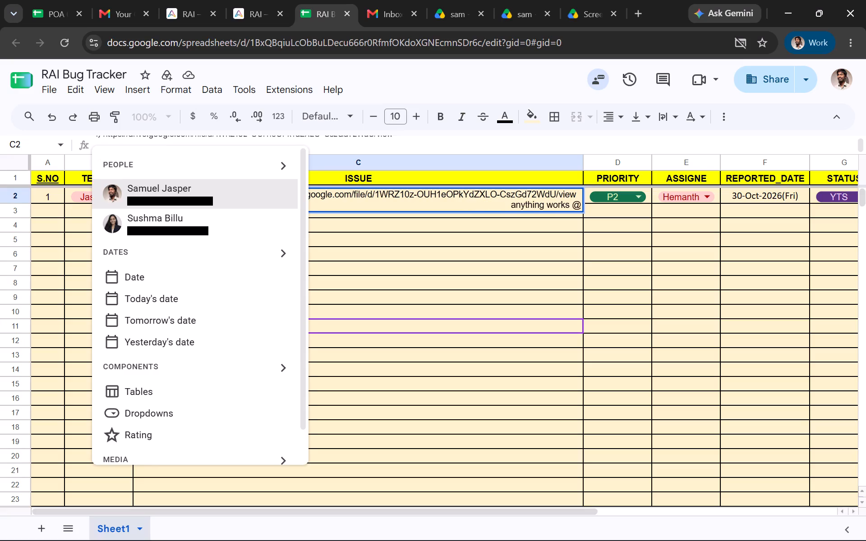
pyautogui.press('space')
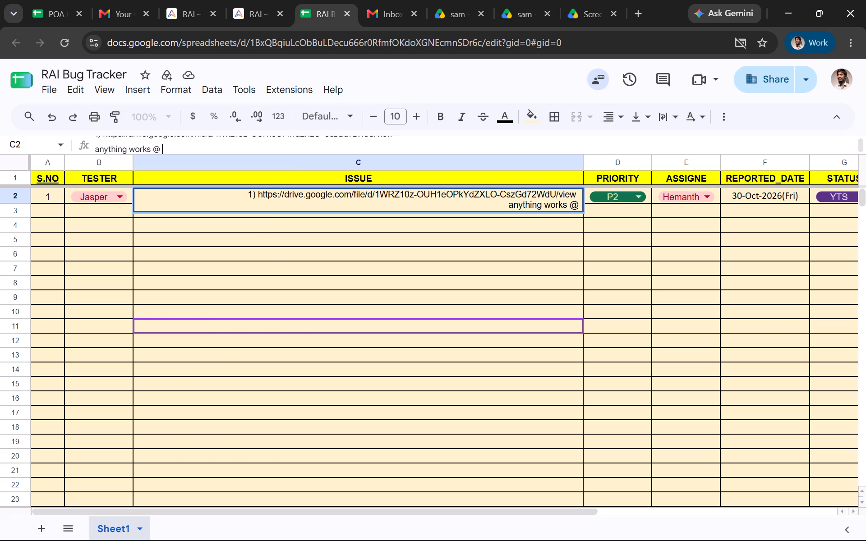
pyautogui.press('Left')
pyautogui.press('Left')
pyautogui.press('Left')
pyautogui.press('space')
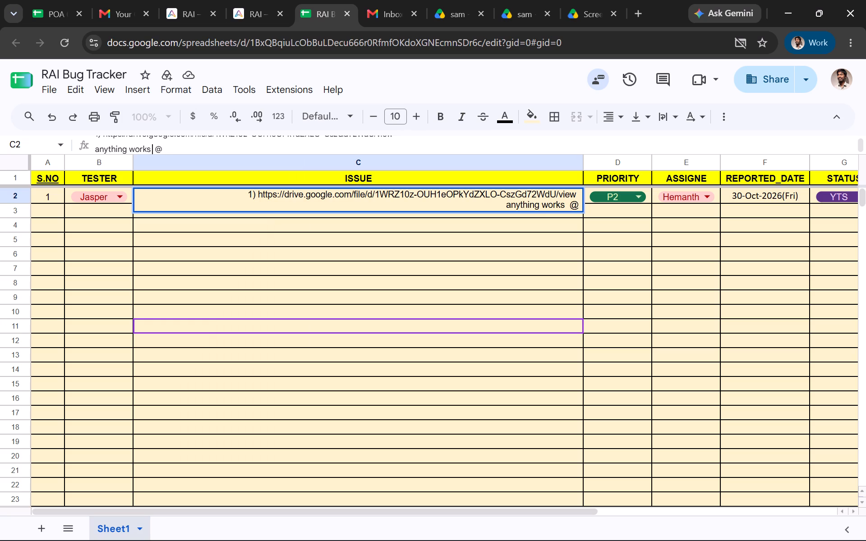
pyautogui.write('after')
pyautogui.press('Right')
pyautogui.press('Right')
pyautogui.press('Right')
pyautogui.press('Right')
pyautogui.press('Right')
pyautogui.press('Right')
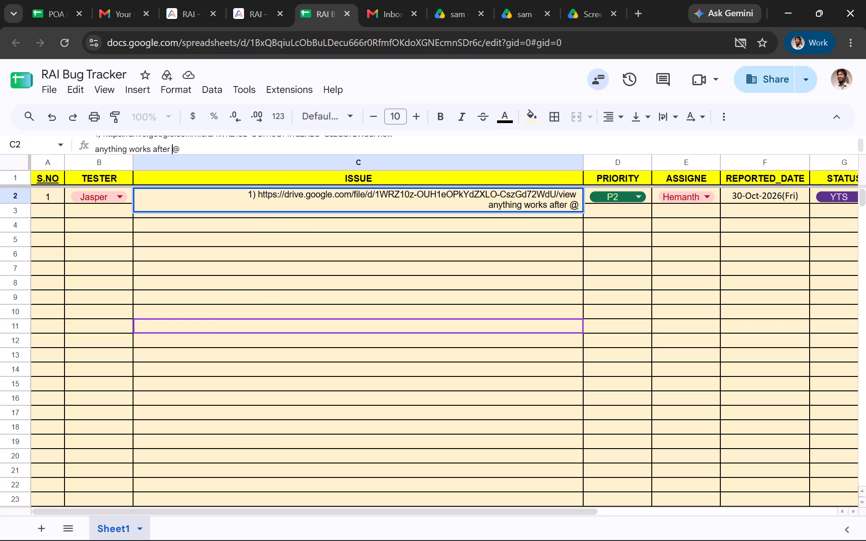
pyautogui.write('.')
pyautogui.press('space')
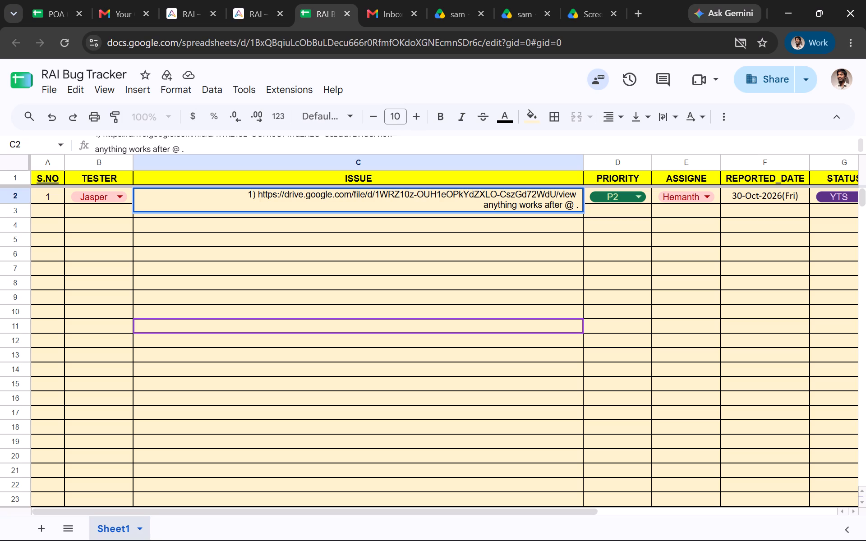
pyautogui.write('if you enter')
pyautogui.press('space')
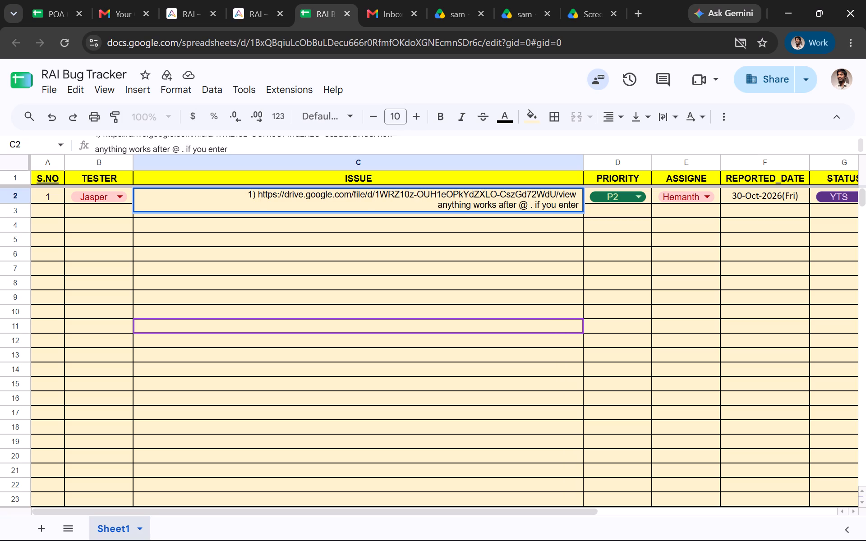
# Append "chij i" to the issue text in cell C2 and split the cell's text into columns.
pyautogui.write('chij i')
pyautogui.hotkey('alt', 'd')
pyautogui.hotkey('alt', 'b')
pyautogui.press('space')
pyautogui.write('weybc')
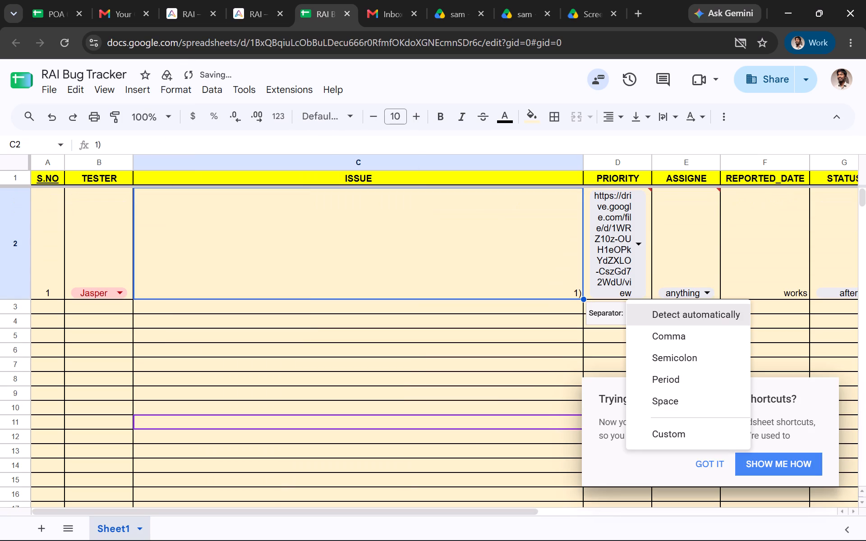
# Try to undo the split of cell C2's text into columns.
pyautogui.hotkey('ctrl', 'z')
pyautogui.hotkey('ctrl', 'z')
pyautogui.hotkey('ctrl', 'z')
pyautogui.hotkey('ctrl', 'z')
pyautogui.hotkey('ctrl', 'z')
# Dismiss the separator options and the notice about data compatible shortcuts.
pyautogui.click(529, 360)
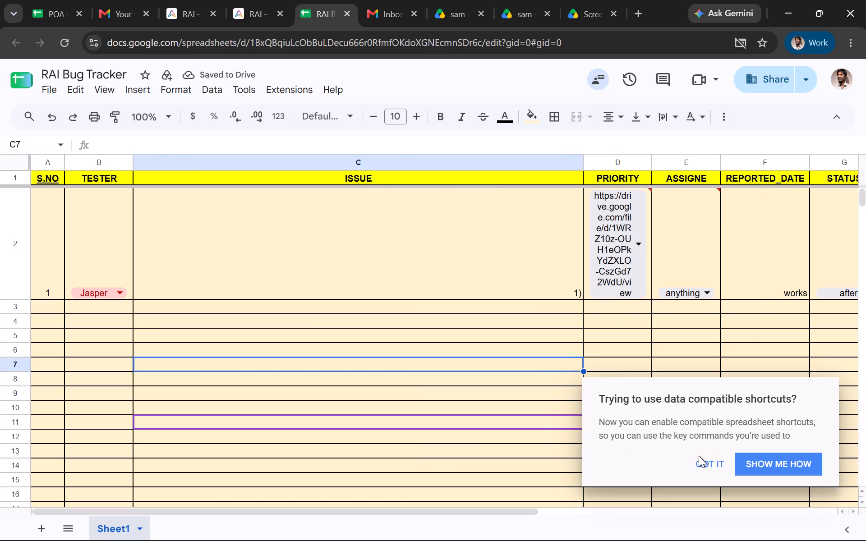
pyautogui.click(711, 460)
pyautogui.click(464, 347)
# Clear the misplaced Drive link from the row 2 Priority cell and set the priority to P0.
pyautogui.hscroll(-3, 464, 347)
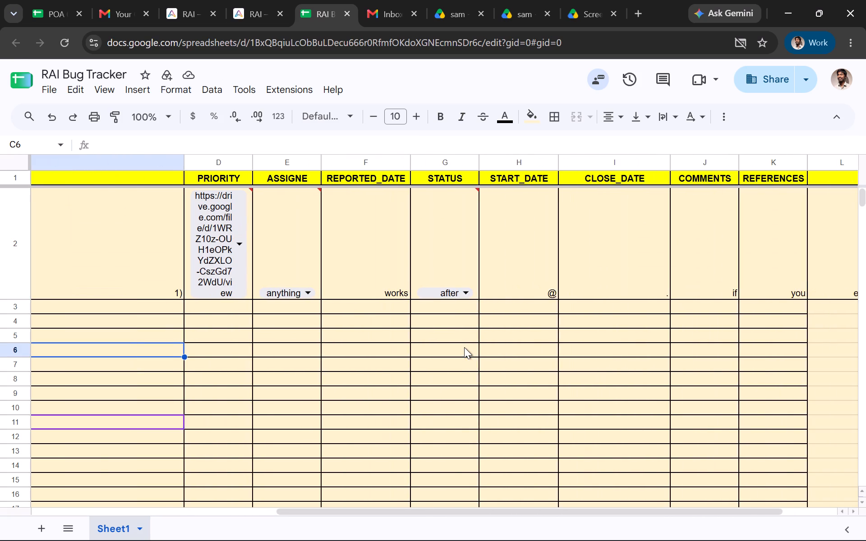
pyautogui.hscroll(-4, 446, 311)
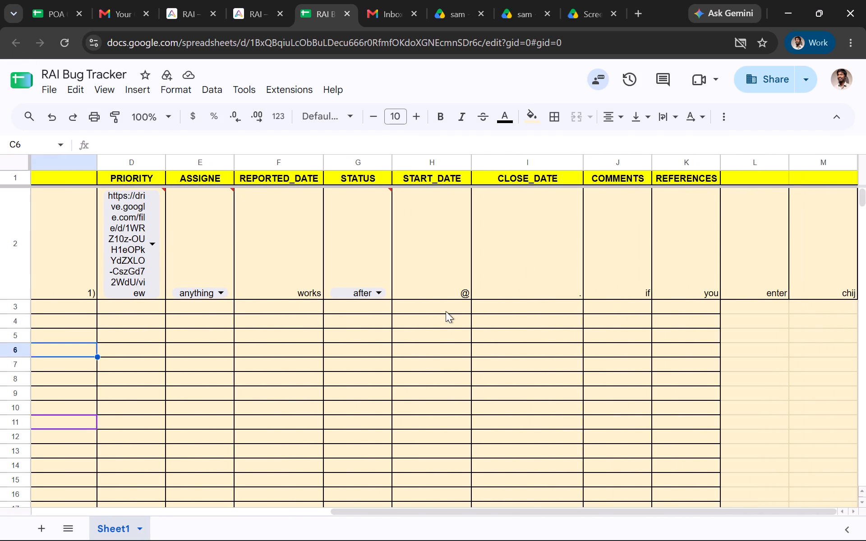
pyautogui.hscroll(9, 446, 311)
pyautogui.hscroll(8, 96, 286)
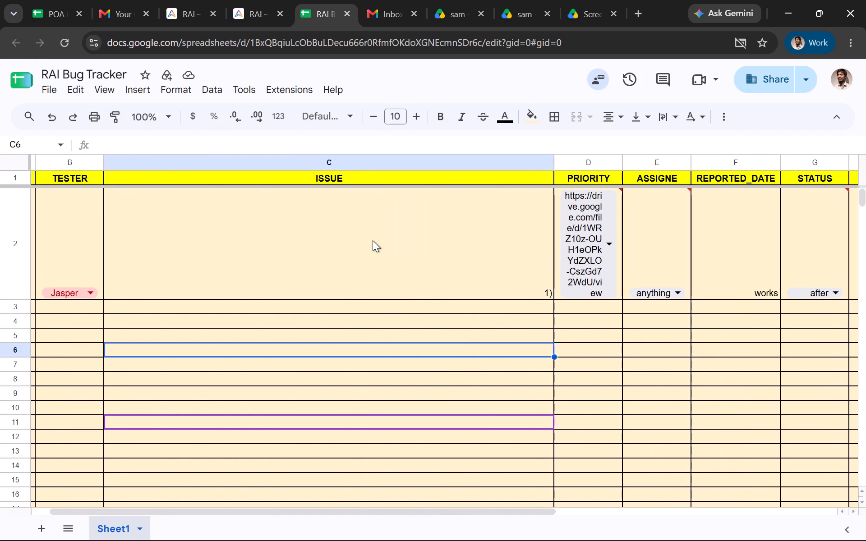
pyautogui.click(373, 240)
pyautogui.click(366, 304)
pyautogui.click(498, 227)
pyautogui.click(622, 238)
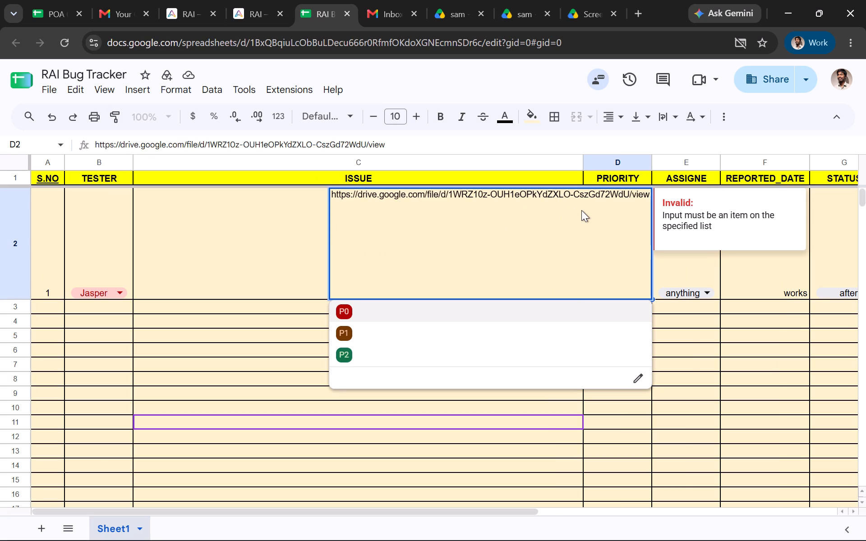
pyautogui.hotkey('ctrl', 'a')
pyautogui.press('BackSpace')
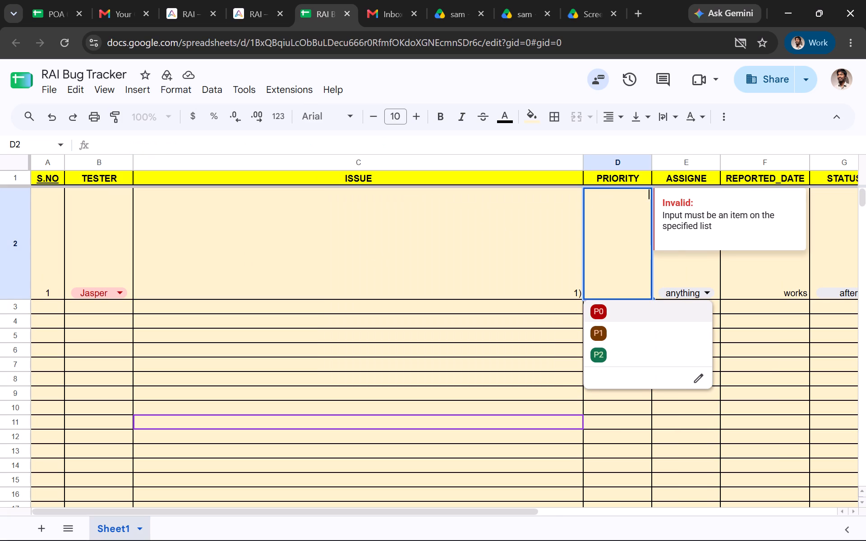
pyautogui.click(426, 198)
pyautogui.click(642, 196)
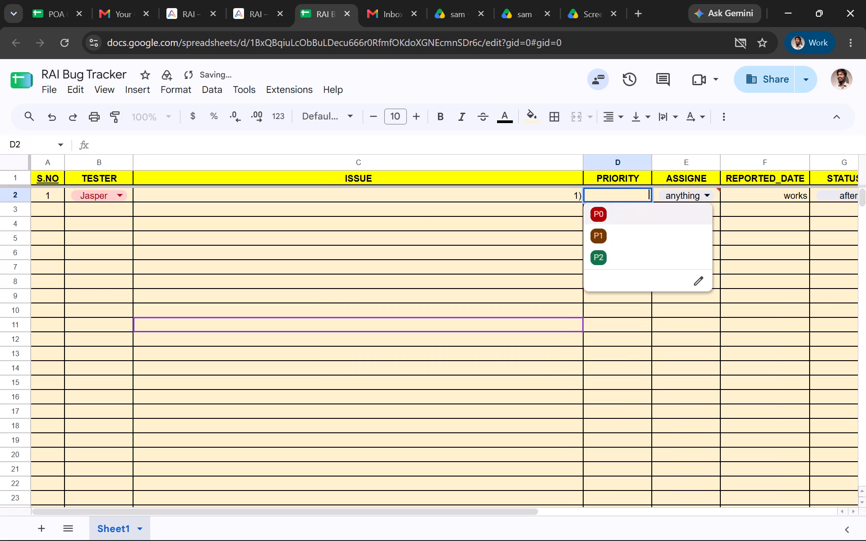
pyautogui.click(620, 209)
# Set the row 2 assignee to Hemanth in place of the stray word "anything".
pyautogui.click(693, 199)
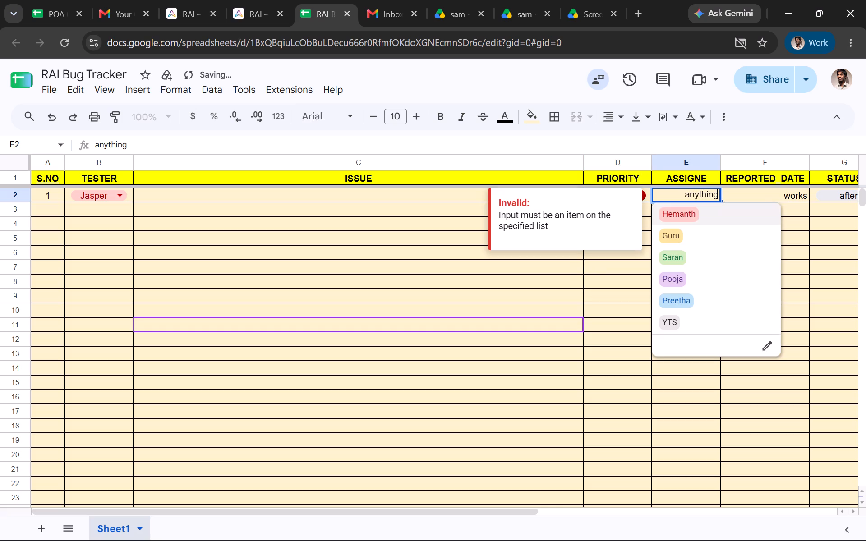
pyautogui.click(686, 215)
# Undo the row 2 edits back past the column split, and redo only the entry of the numbered Drive link in cell C2.
pyautogui.hscroll(-5, 755, 234)
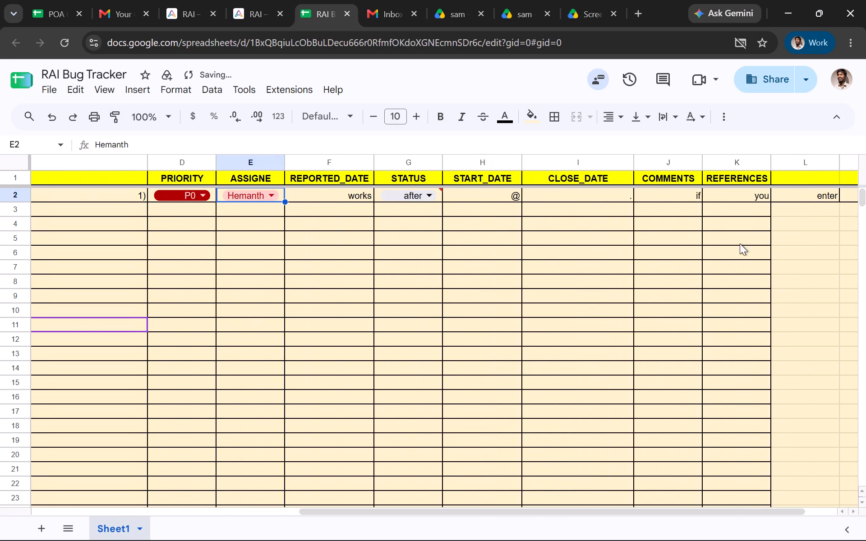
pyautogui.click(455, 201)
pyautogui.hscroll(-3, 581, 206)
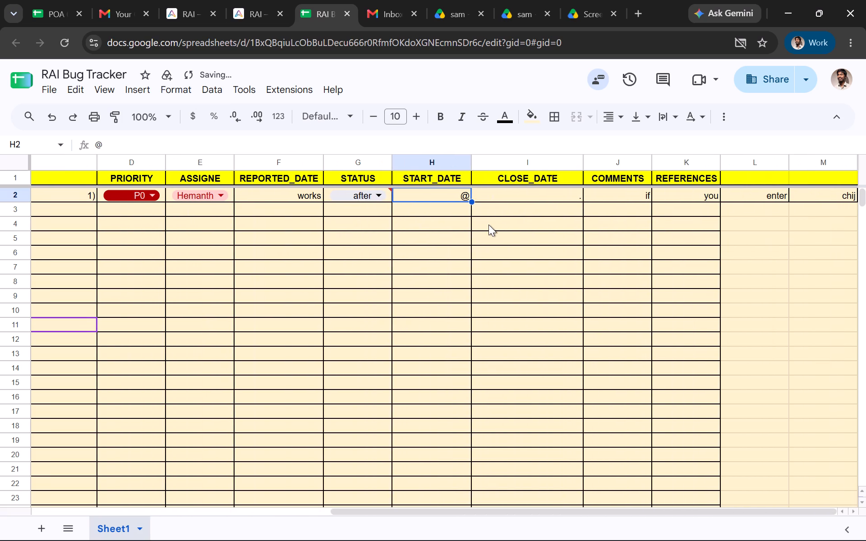
pyautogui.hscroll(-2, 488, 225)
pyautogui.hscroll(8, 488, 225)
pyautogui.hscroll(-5, 488, 225)
pyautogui.hotkey('ctrl', 'z')
pyautogui.hotkey('ctrl', 'z')
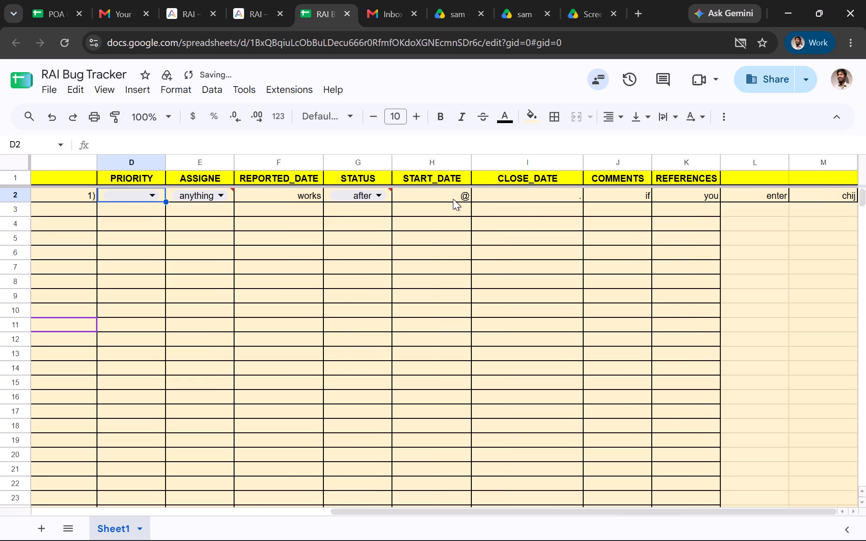
pyautogui.hotkey('ctrl', 'z')
pyautogui.hotkey('ctrl', 'z')
pyautogui.hotkey('ctrl', 'z')
pyautogui.hotkey('ctrl', 'z')
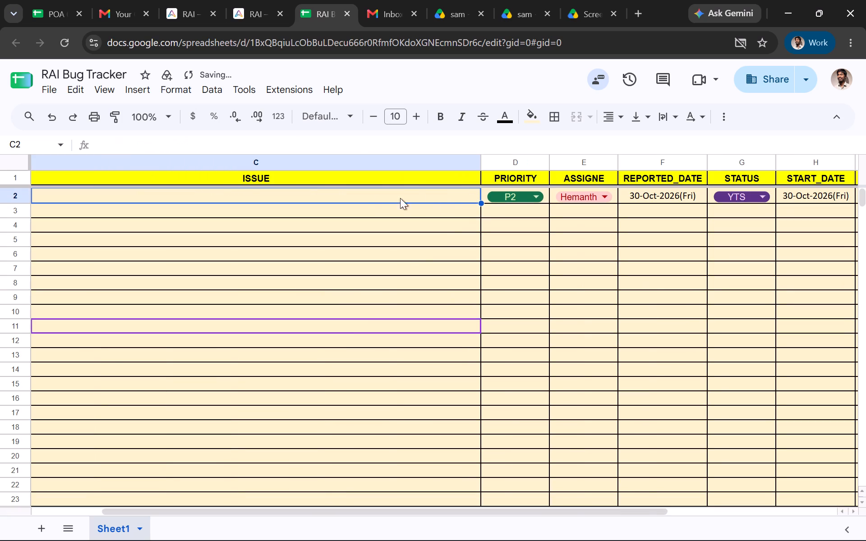
pyautogui.hotkey('ctrl', 'shift', 'z')
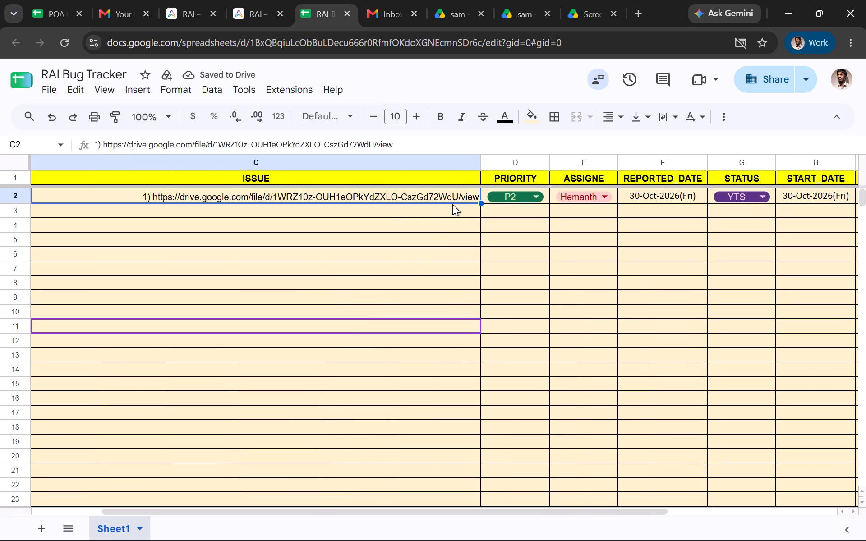
# Add a second line in cell C2 below the Drive link reading "if you enter anything after @ . if".
pyautogui.click(461, 196)
pyautogui.click(406, 148)
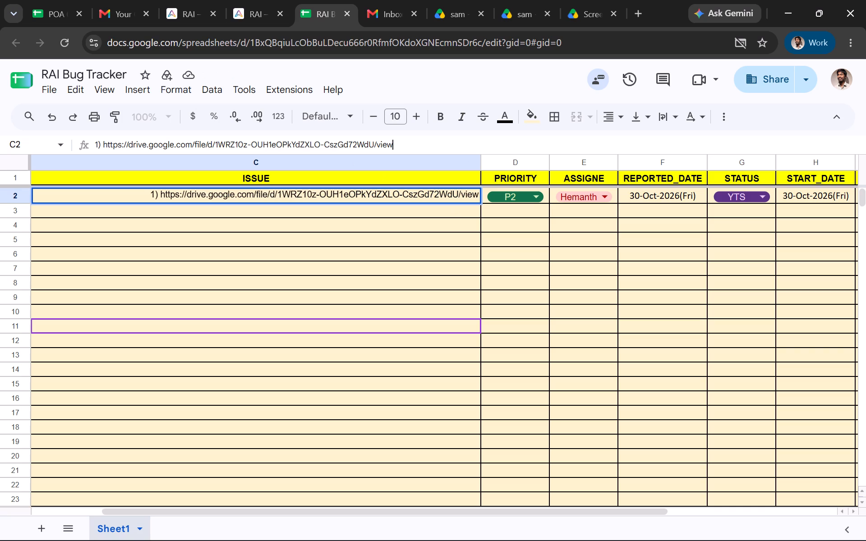
pyautogui.hotkey('alt', 'Return')
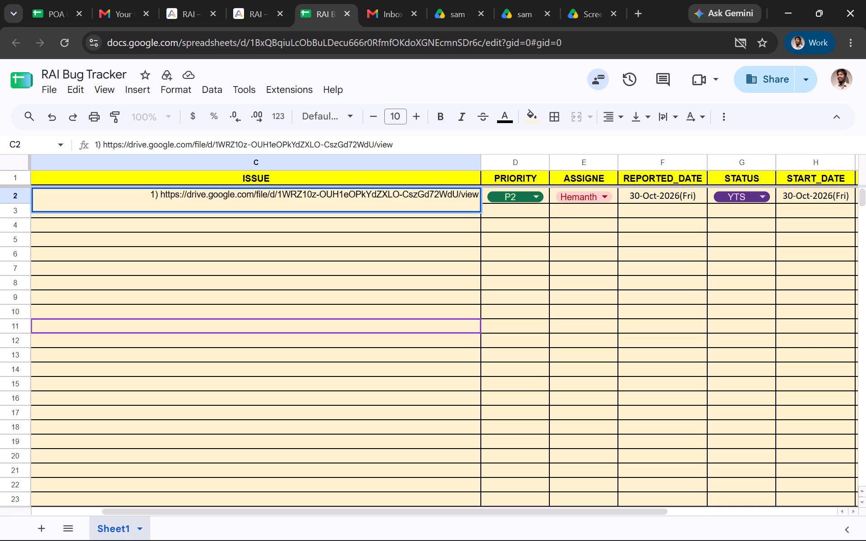
pyautogui.write('if you an')
pyautogui.press('BackSpace')
pyautogui.press('BackSpace')
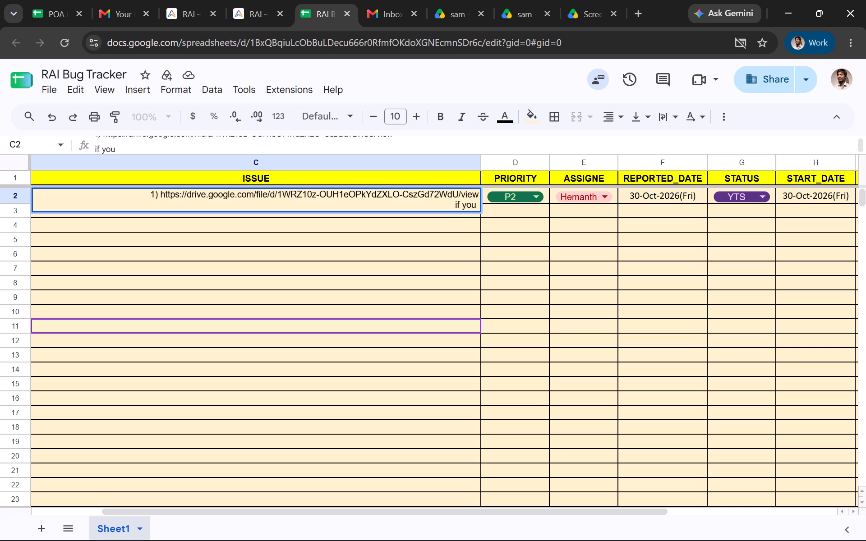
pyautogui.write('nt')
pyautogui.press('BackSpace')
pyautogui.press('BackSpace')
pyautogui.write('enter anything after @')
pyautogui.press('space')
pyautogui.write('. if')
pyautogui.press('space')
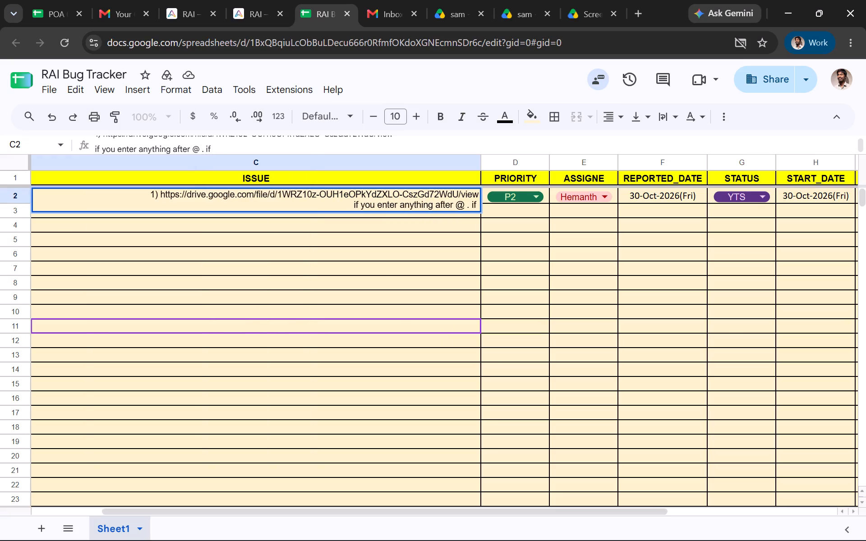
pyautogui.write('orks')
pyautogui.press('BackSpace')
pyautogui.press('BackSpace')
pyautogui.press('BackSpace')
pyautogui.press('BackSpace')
# Complete the second line in cell C2 with "is getting validated." and begin a third line reading "for example".
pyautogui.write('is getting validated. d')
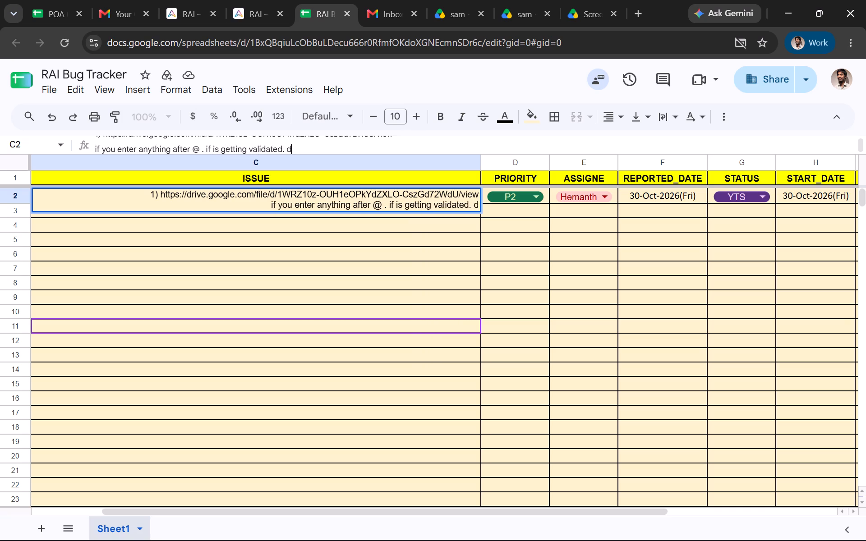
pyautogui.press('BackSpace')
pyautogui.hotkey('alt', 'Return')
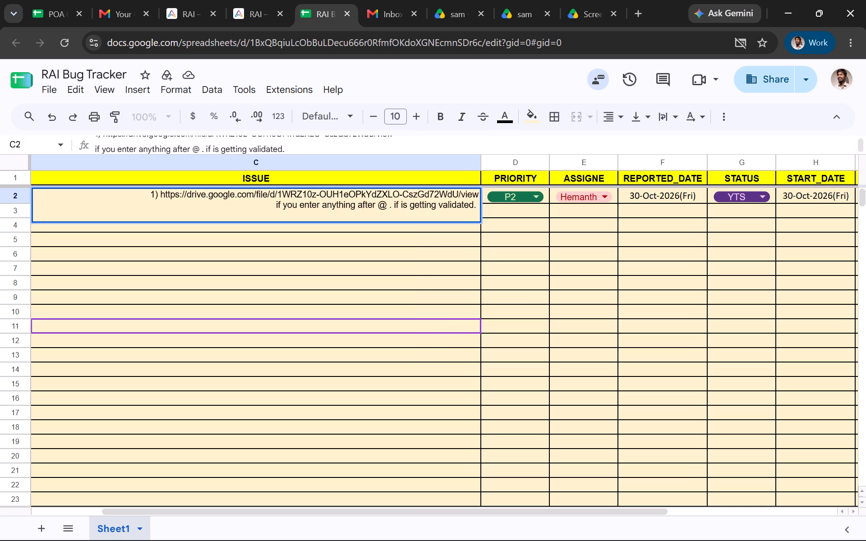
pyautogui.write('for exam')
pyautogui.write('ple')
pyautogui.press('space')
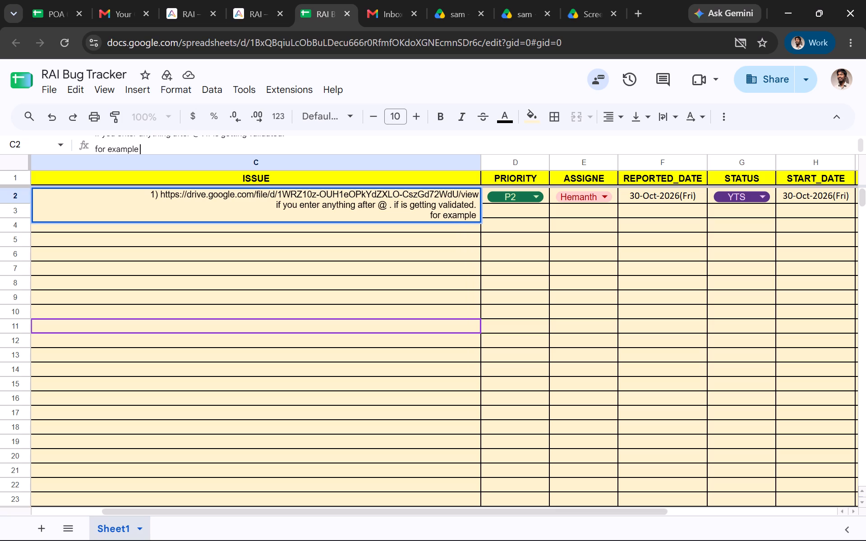
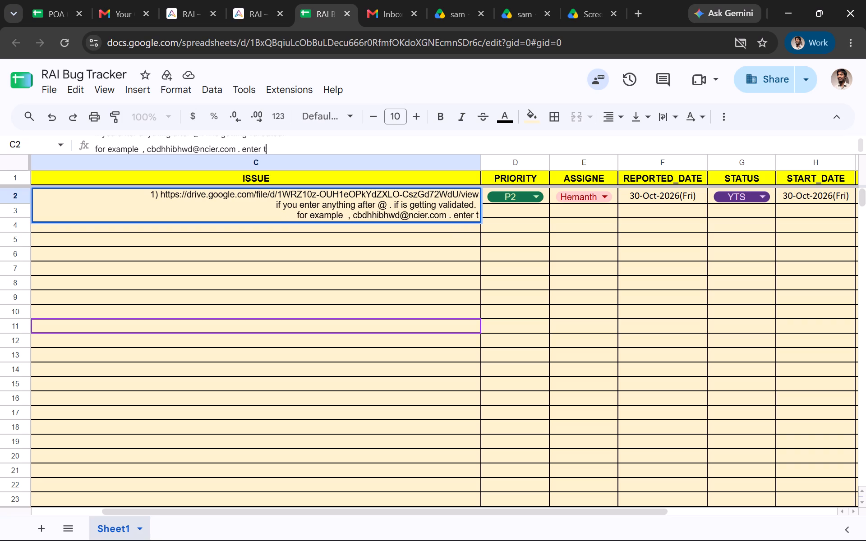
# Finish the example line in cell C2 as "enter this. it gets validated." and add a final line reading "kindly check on this".
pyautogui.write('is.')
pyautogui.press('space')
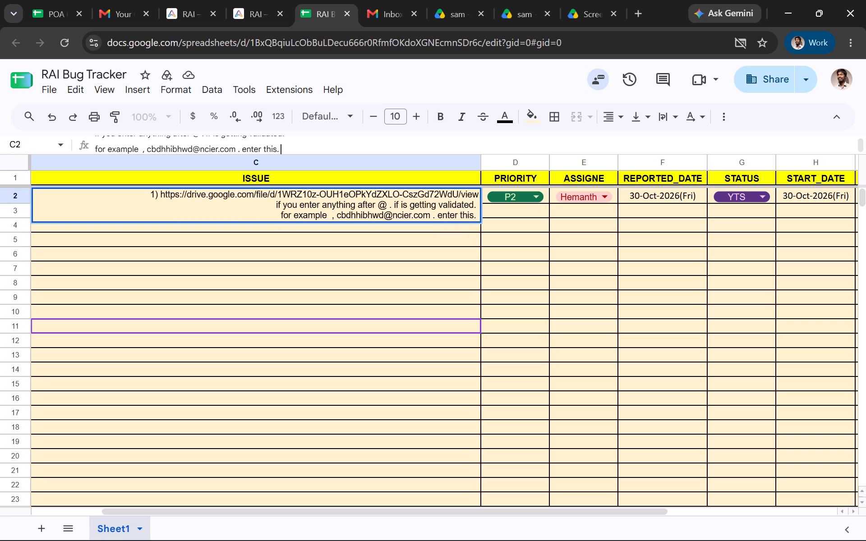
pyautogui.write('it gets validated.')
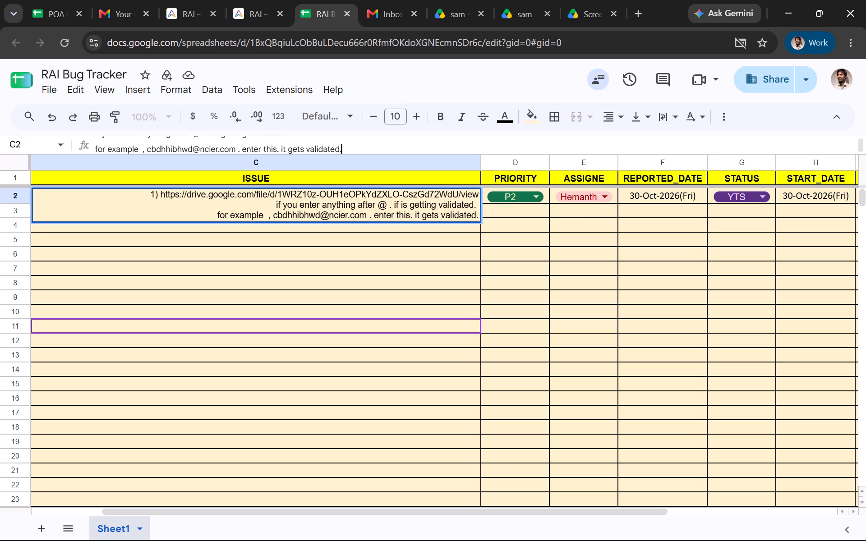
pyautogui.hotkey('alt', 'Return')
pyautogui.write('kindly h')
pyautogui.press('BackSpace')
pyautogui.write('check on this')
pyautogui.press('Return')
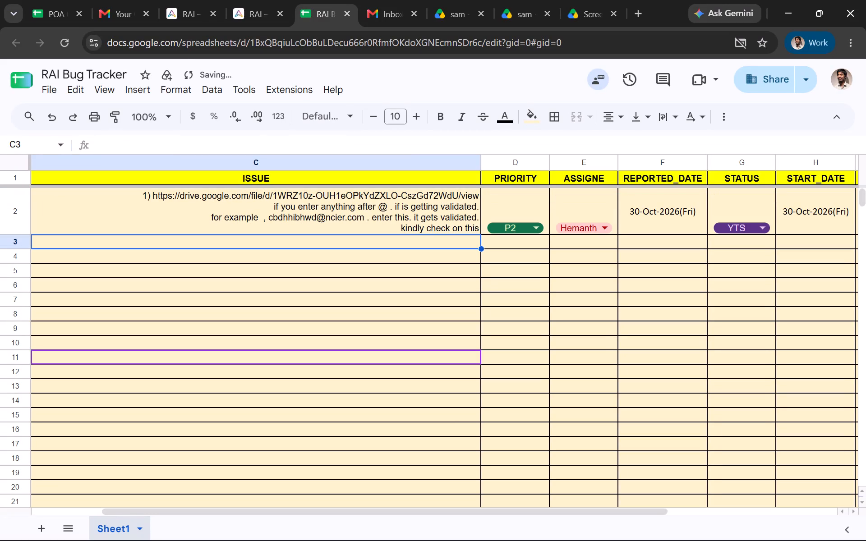
# Enter serial number 2 in the S.NO column of row 3, below the first bug entry.
pyautogui.click(385, 298)
pyautogui.hscroll(3, 385, 298)
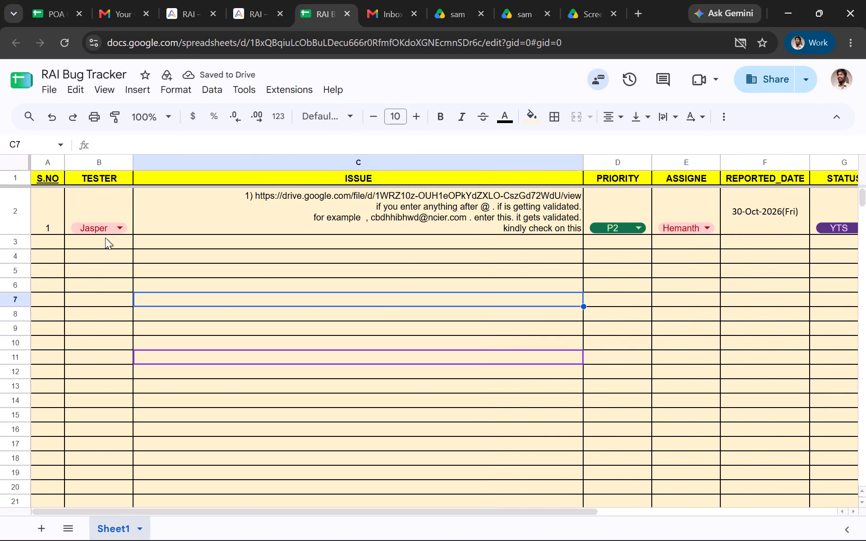
pyautogui.click(48, 244)
pyautogui.press('2')
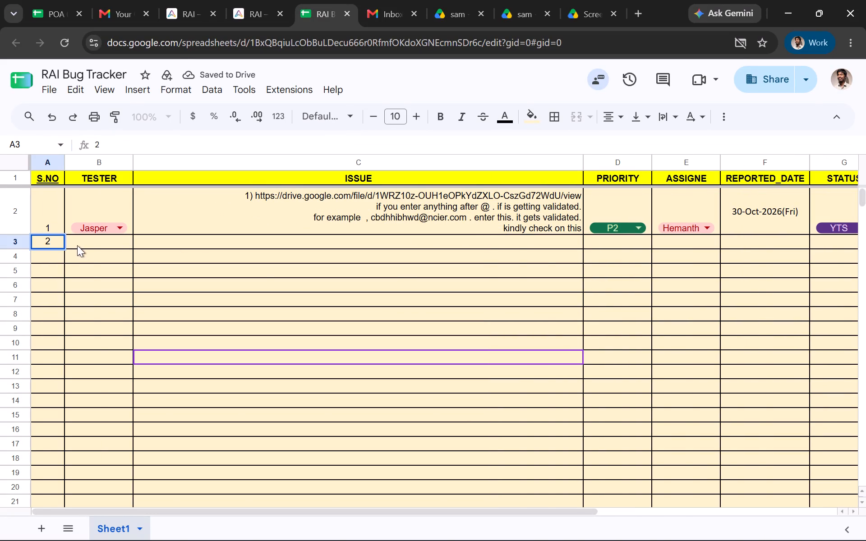
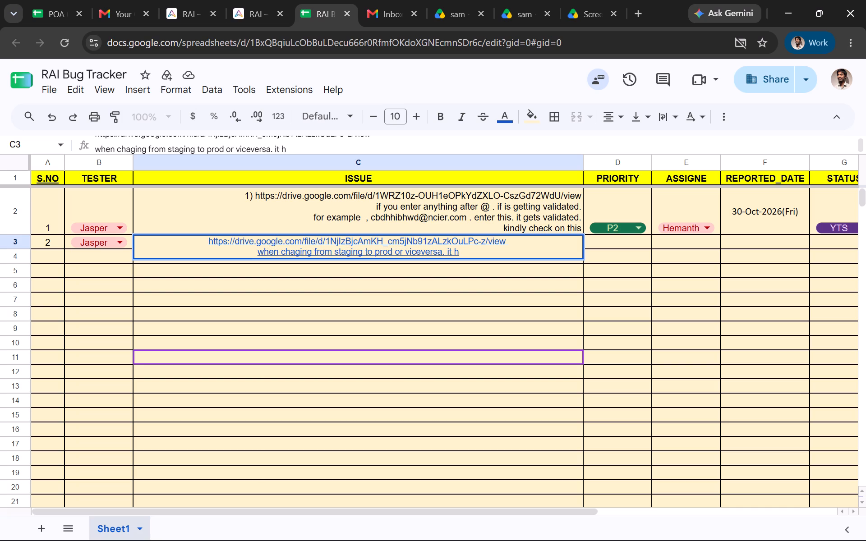
# Complete the row 3 Issue description after "viceversa. it" with "is happening like this. not often but rarely".
pyautogui.press('BackSpace')
pyautogui.press('BackSpace')
pyautogui.press('space')
pyautogui.write('is happening.')
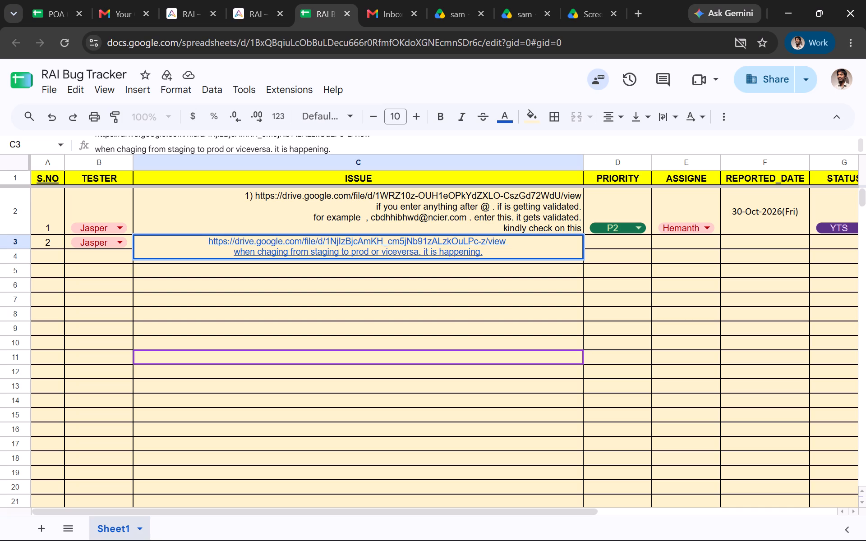
pyautogui.press('space')
pyautogui.press('BackSpace')
pyautogui.press('BackSpace')
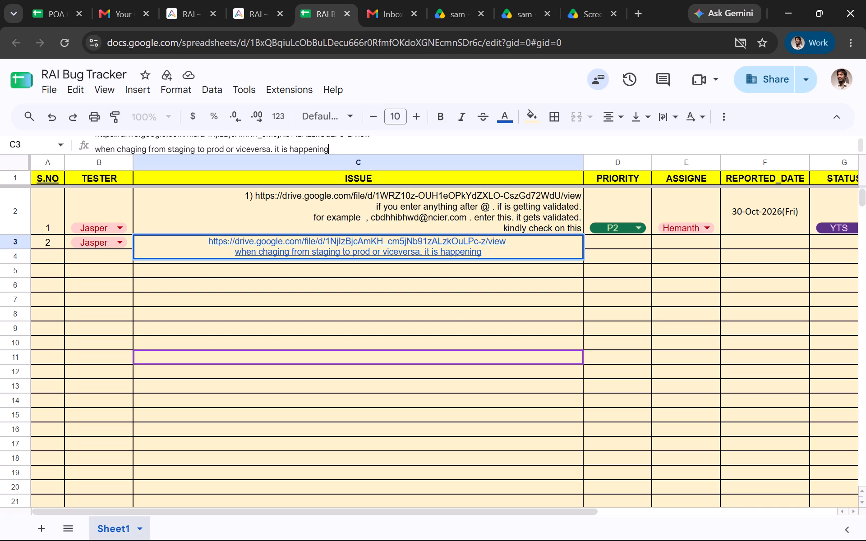
pyautogui.press('space')
pyautogui.write('like this. not often but rarel')
pyautogui.press('y')
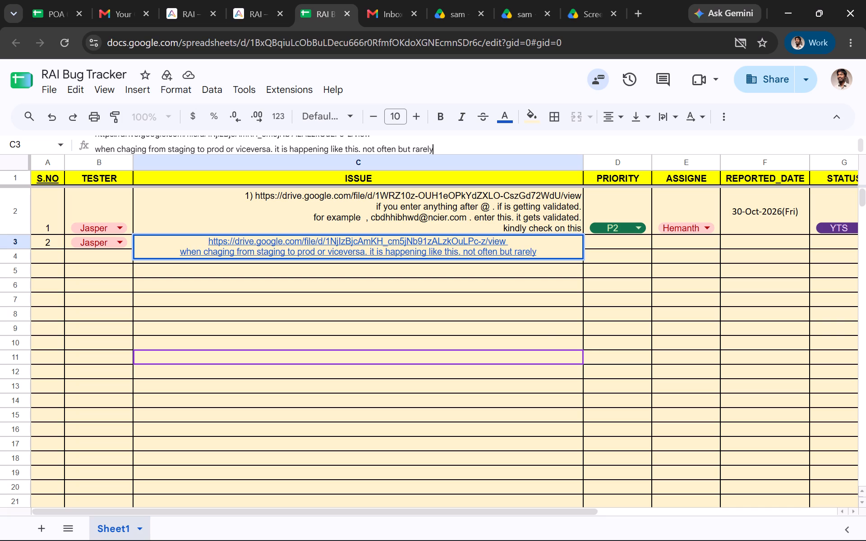
pyautogui.click(541, 321)
# Copy the P2 priority from row 2 into the PRIORITY cell of row 3.
pyautogui.click(646, 249)
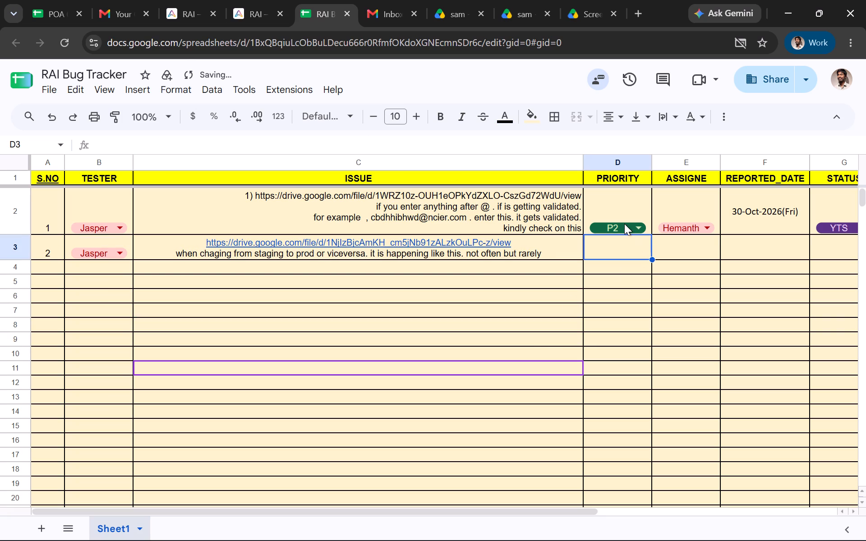
pyautogui.click(622, 217)
pyautogui.hotkey('ctrl', 'c')
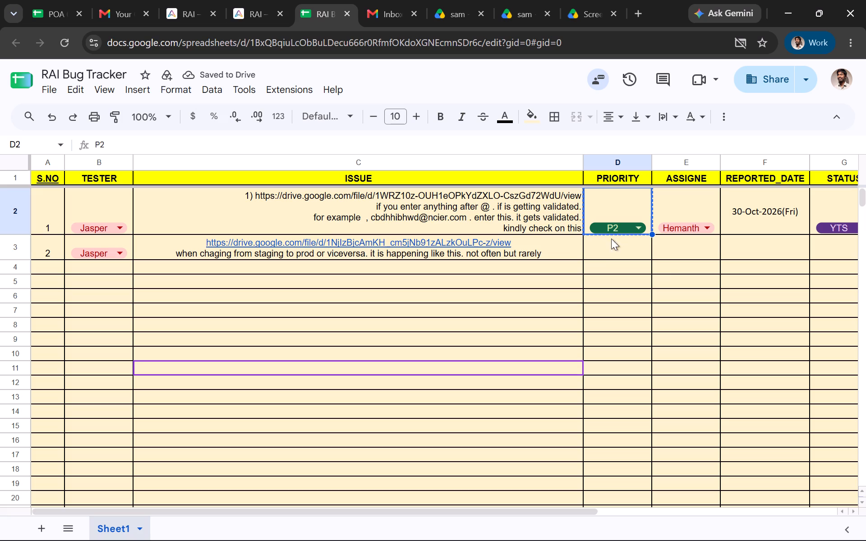
pyautogui.click(609, 248)
pyautogui.hotkey('ctrl', 'v')
# Open the Drive link from the row 2 Issue cell in a new browser tab to check it, and close that tab.
pyautogui.click(292, 191)
pyautogui.click(251, 199)
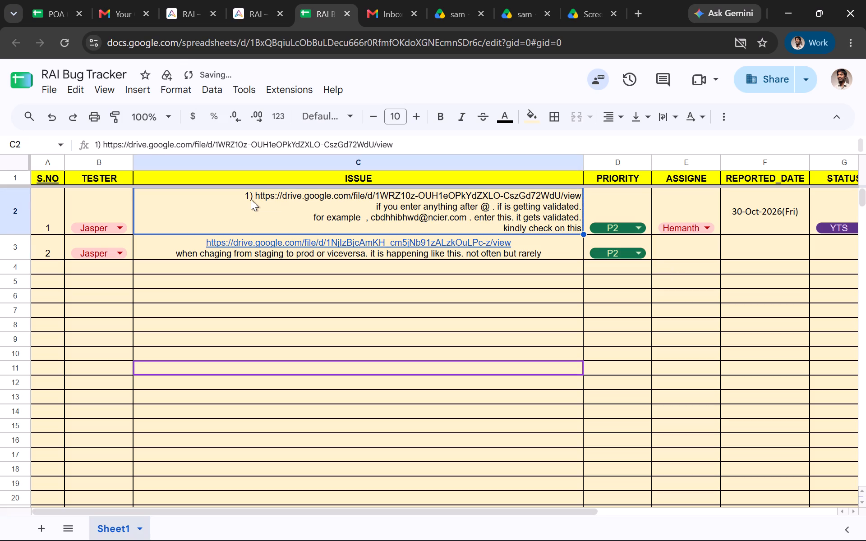
pyautogui.click(102, 143)
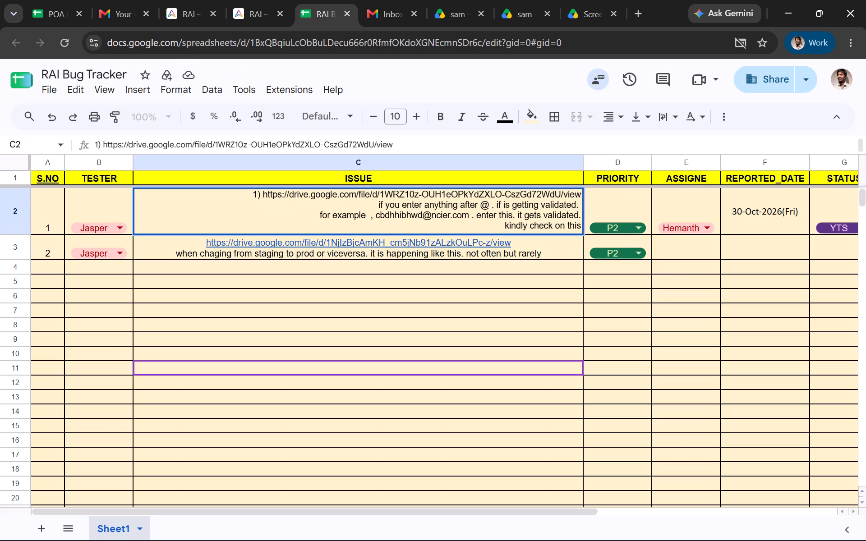
pyautogui.click(368, 197)
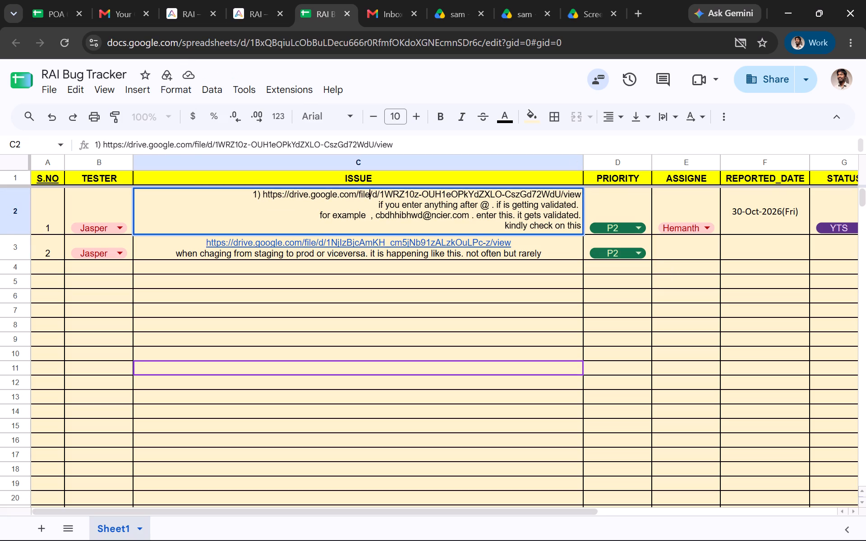
pyautogui.click(350, 192)
pyautogui.moveTo(264, 194); pyautogui.dragTo(586, 196)
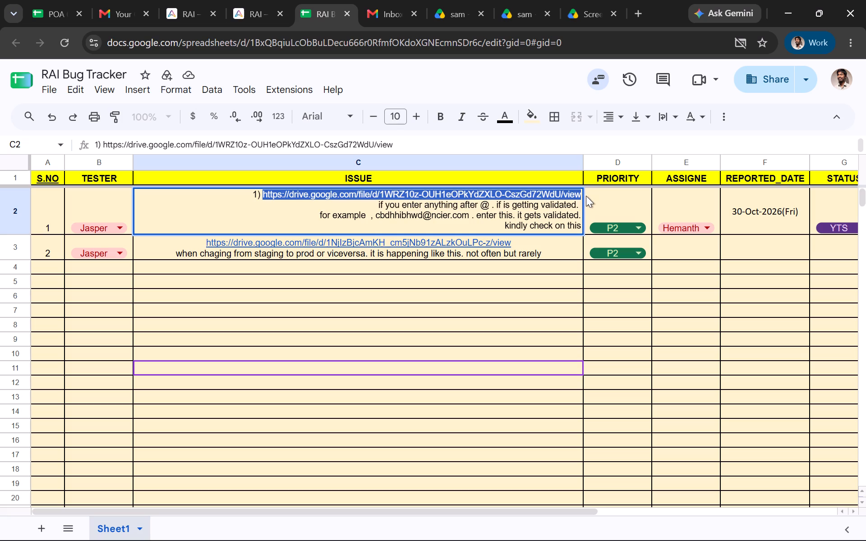
pyautogui.hotkey('ctrl', 'c')
pyautogui.hotkey('ctrl', 't')
pyautogui.hotkey('ctrl', 'v')
pyautogui.hotkey('ctrl', 'Return')
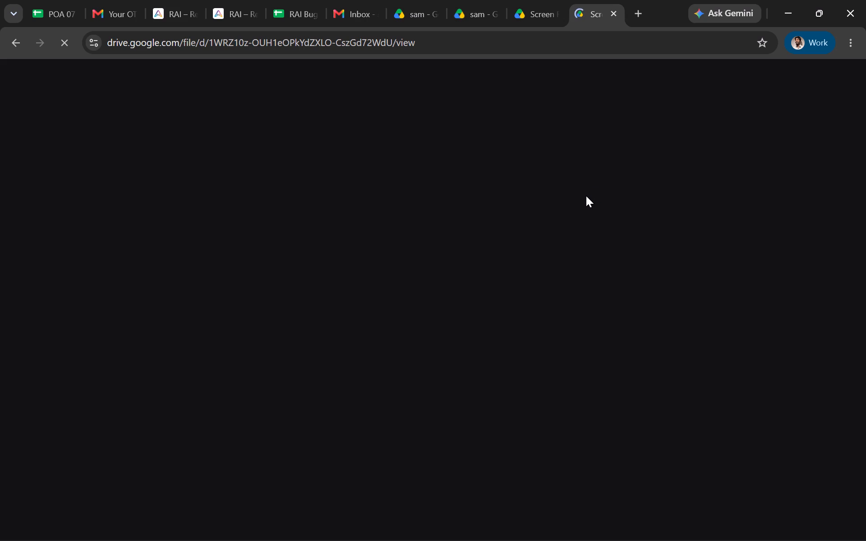
pyautogui.hotkey('ctrl', 'w')
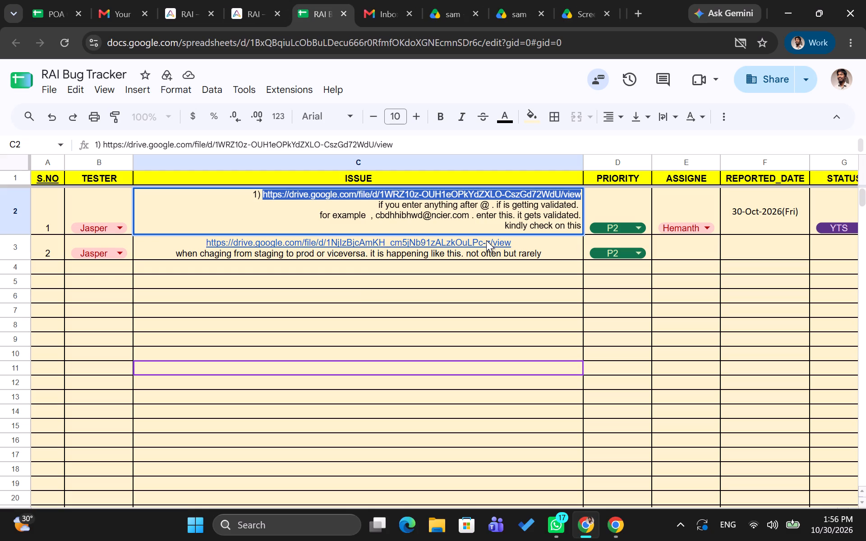
# Copy the assignee Hemanth from row 2 into the ASSIGNE cell of row 3.
pyautogui.click(688, 243)
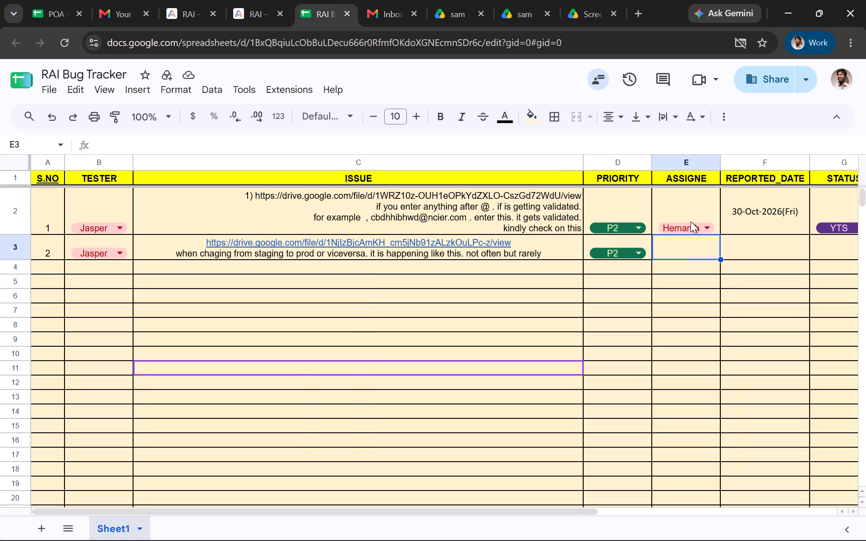
pyautogui.click(693, 207)
pyautogui.hotkey('ctrl', 'c')
pyautogui.click(687, 238)
pyautogui.hotkey('ctrl', 'v')
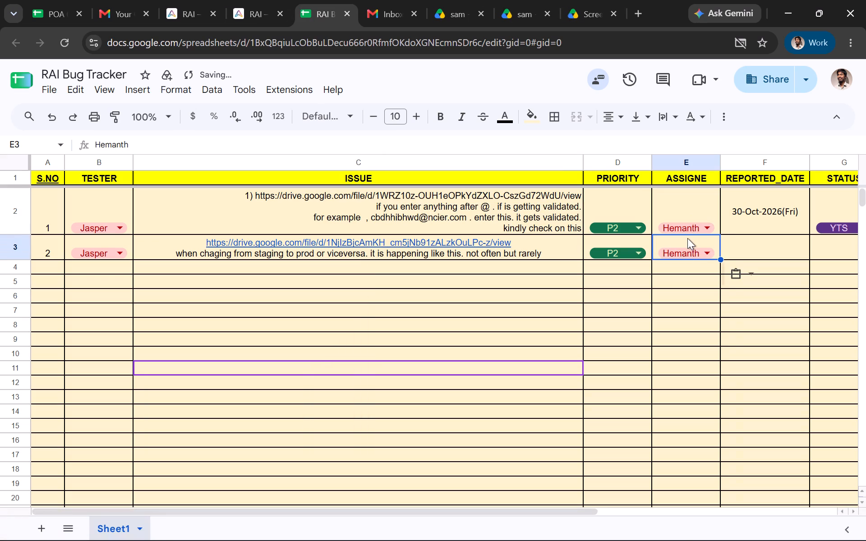
# Copy the reported date 30-Oct-2026(Fri) from row 2 into the REPORTED_DATE cell of row 3.
pyautogui.hscroll(-1, 687, 251)
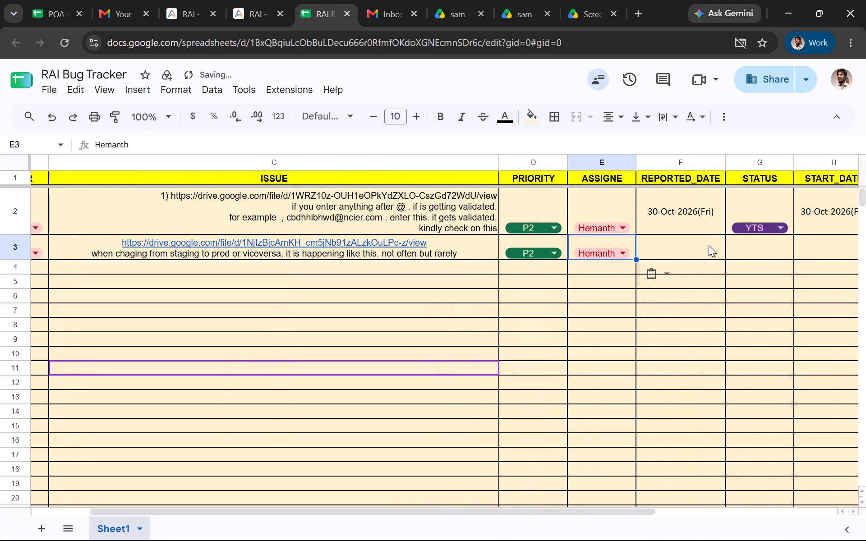
pyautogui.click(721, 238)
pyautogui.click(686, 197)
pyautogui.hotkey('ctrl', 'c')
pyautogui.click(677, 244)
pyautogui.hotkey('ctrl', 'v')
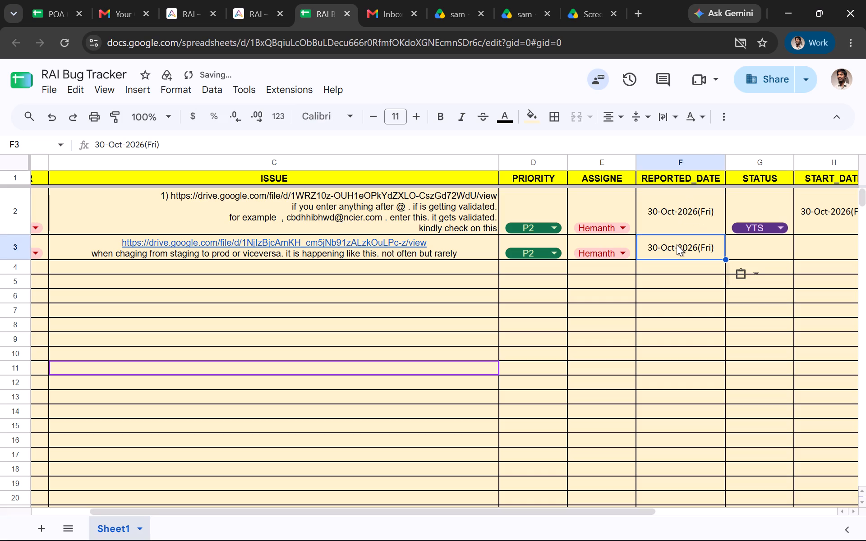
pyautogui.hscroll(-1, 746, 293)
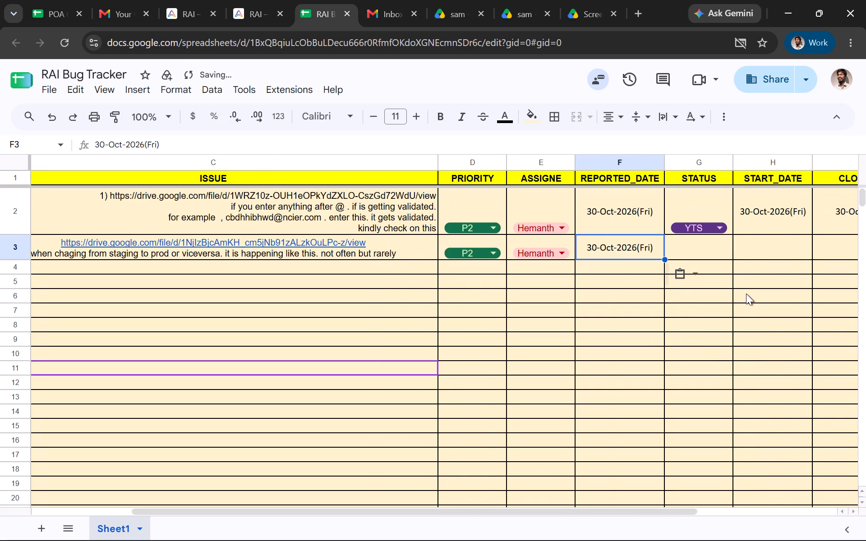
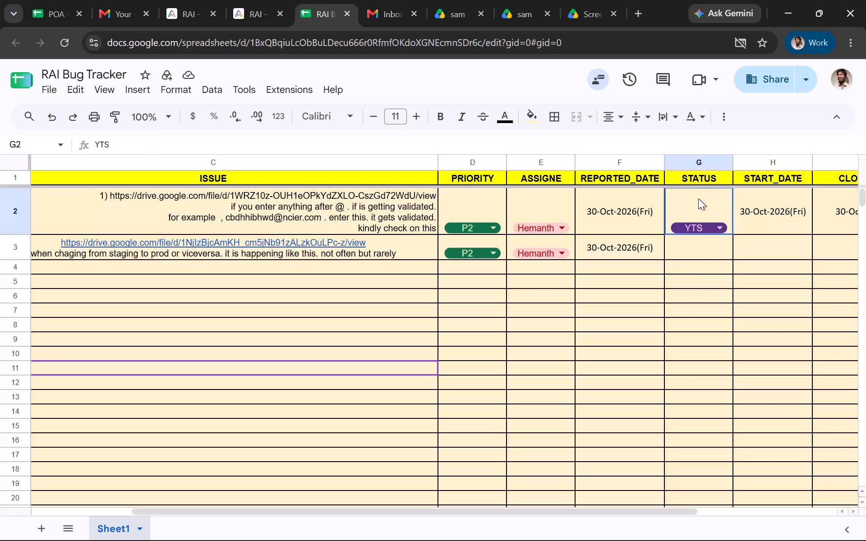
# Copy the YTS status from row 2 into the STATUS cell of row 3.
pyautogui.hotkey('ctrl', 'c')
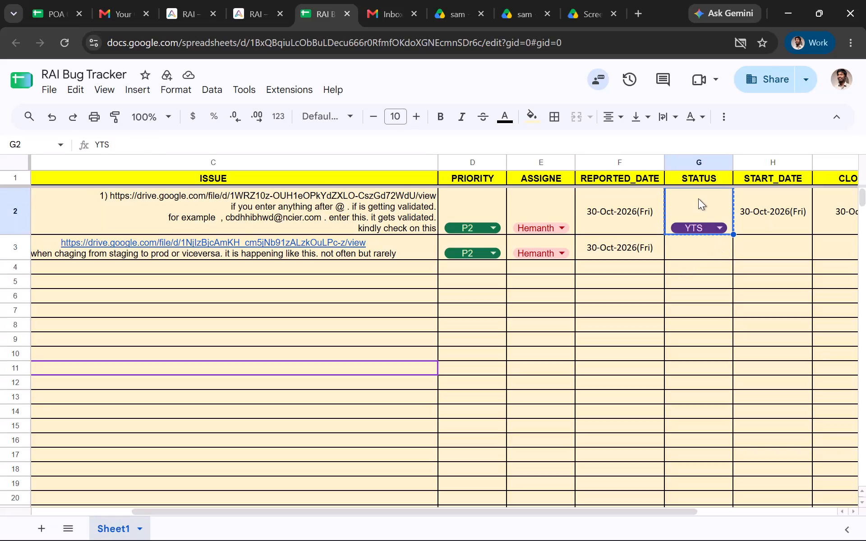
pyautogui.click(692, 252)
pyautogui.hotkey('ctrl', 'v')
pyautogui.hscroll(1, 399, 261)
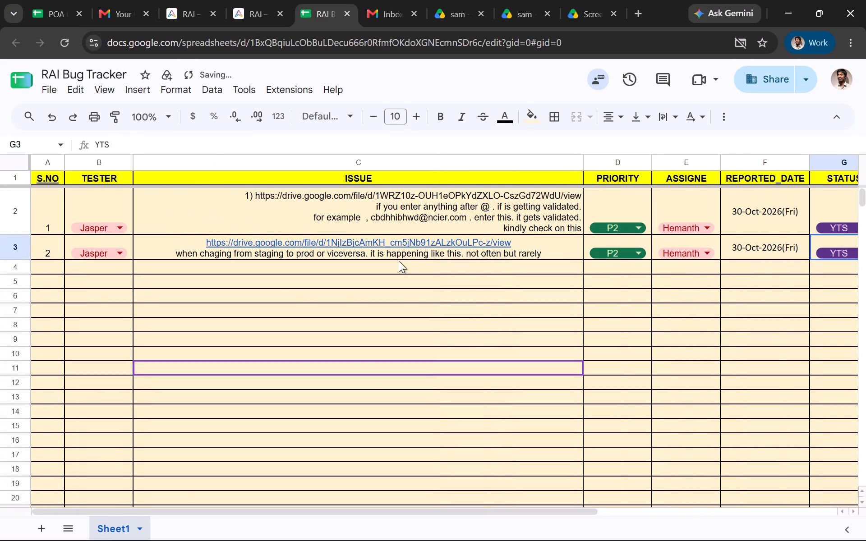
pyautogui.hscroll(1, 399, 261)
# Switch to the RAI GTM Onboard page and submit "afafF" as the answer to the company website URL question.
pyautogui.click(288, 0)
pyautogui.click(407, 269)
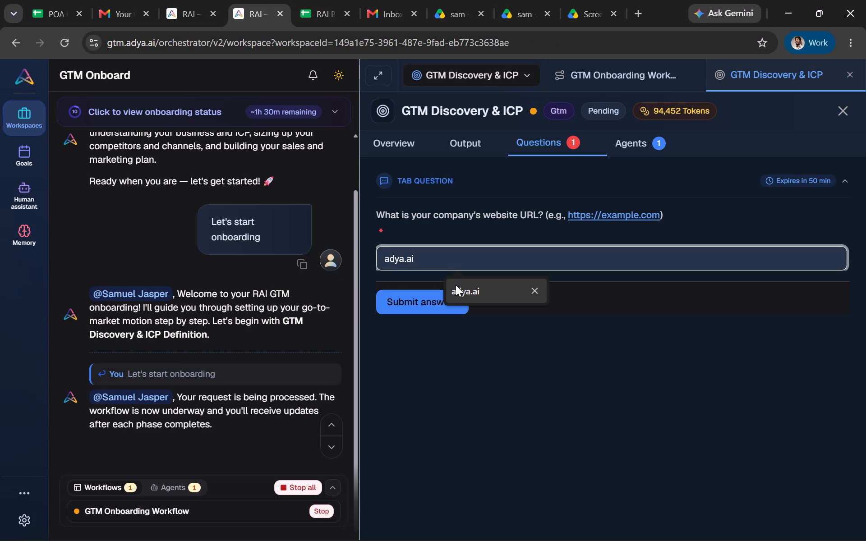
pyautogui.click(414, 261)
pyautogui.write('afaf')
pyautogui.press('f')
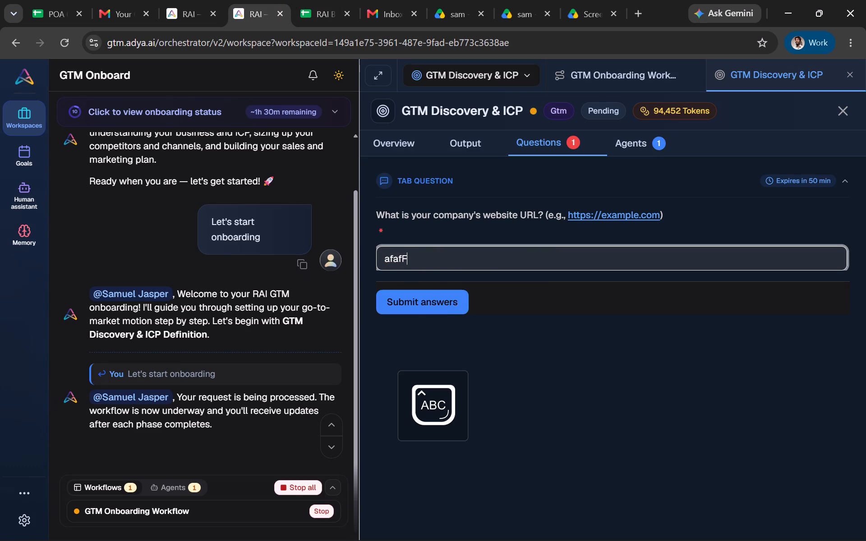
pyautogui.click(415, 300)
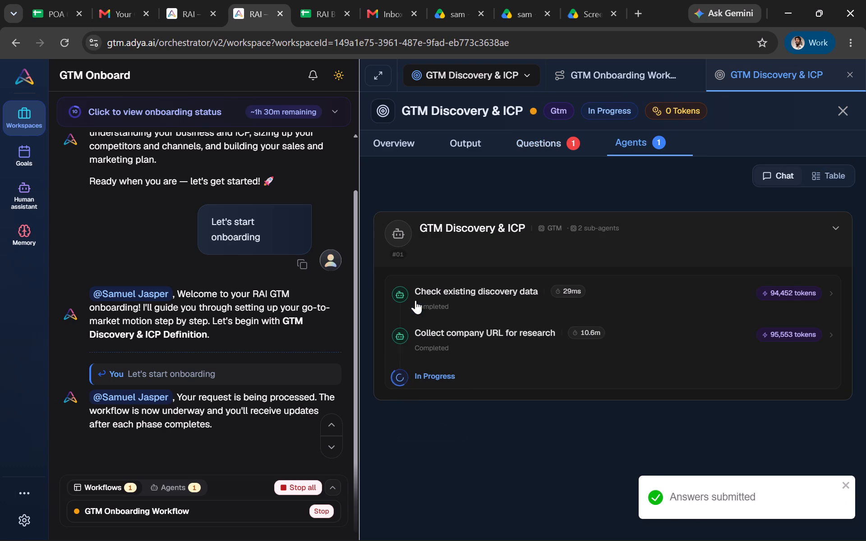
pyautogui.hscroll(2, 415, 300)
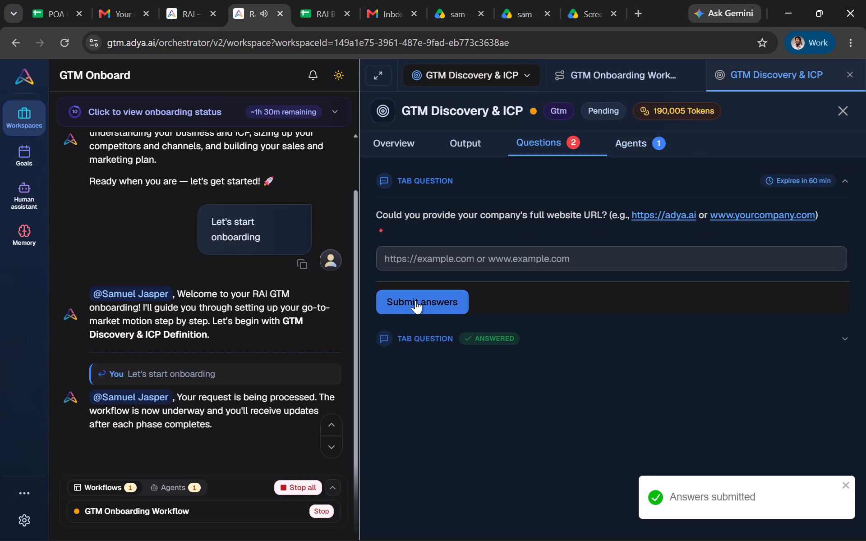
pyautogui.click(447, 259)
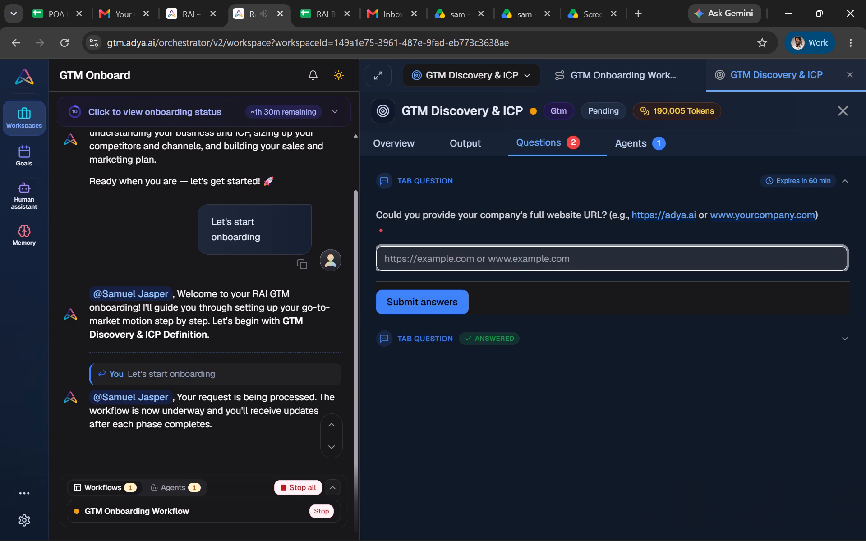
# Back in the RAI Bug Tracker sheet, start row 4 with S.NO 3 and the tester Jasper copied from row 3.
pyautogui.click(340, 0)
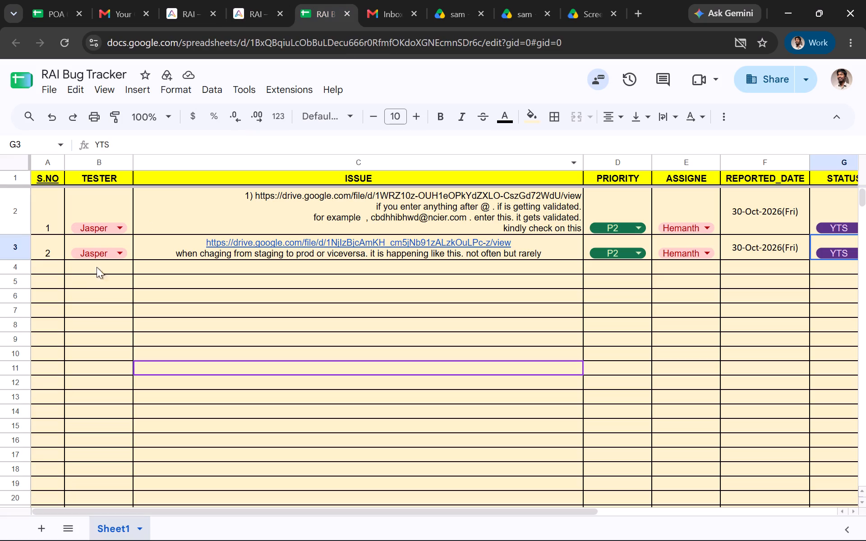
pyautogui.click(62, 270)
pyautogui.press('3')
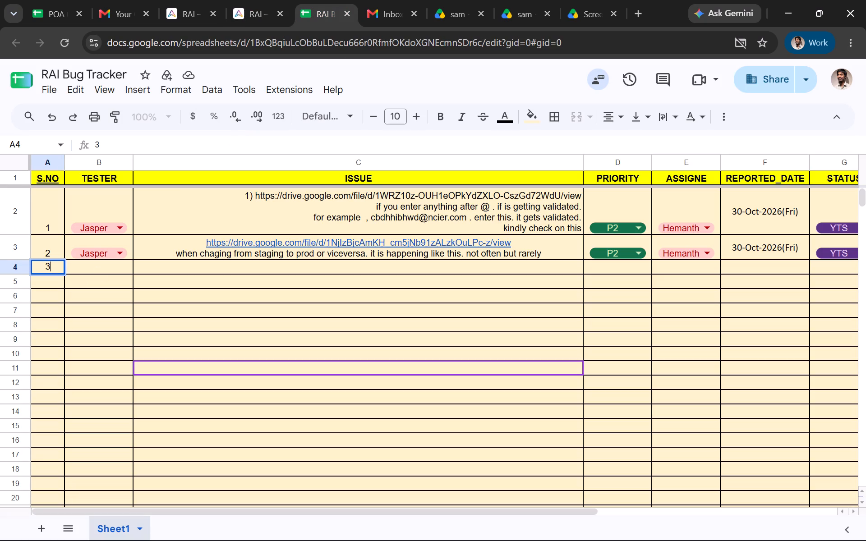
pyautogui.click(93, 267)
pyautogui.click(111, 243)
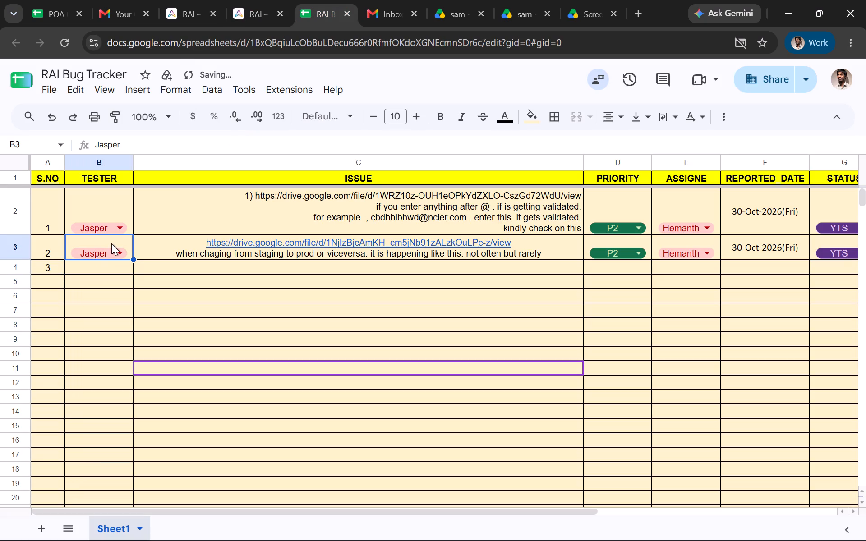
pyautogui.hotkey('ctrl', 'c')
pyautogui.click(105, 269)
pyautogui.hotkey('ctrl', 'v')
# Begin the issue description in the ISSUE cell of row 4 with "In onboarding".
pyautogui.click(176, 268)
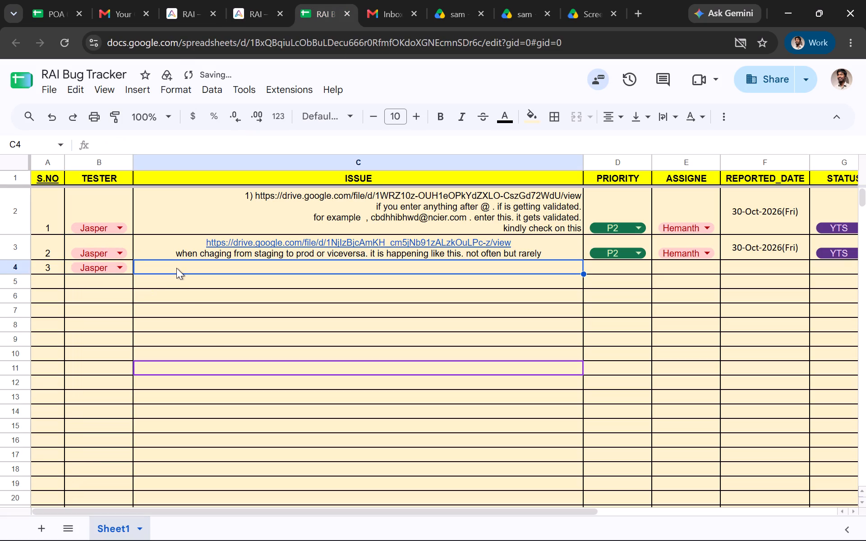
pyautogui.click(176, 268)
pyautogui.write('IN')
pyautogui.press('space')
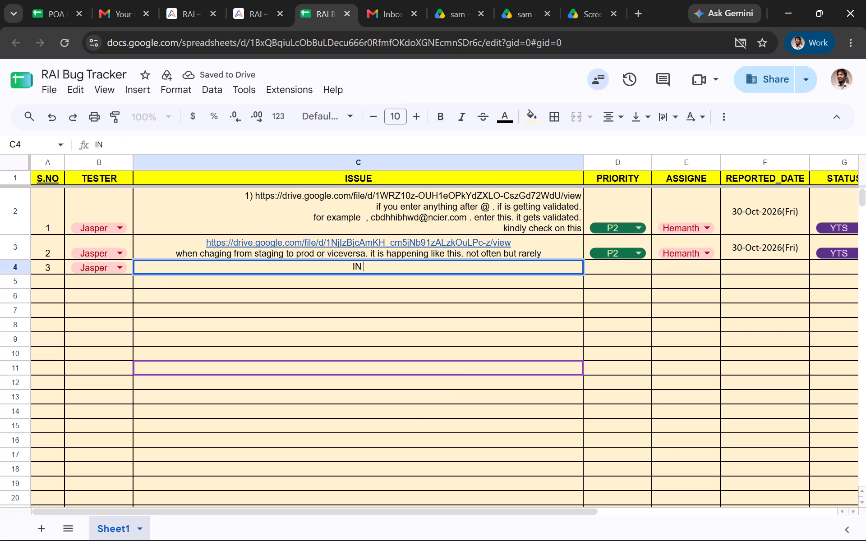
pyautogui.press('BackSpace')
pyautogui.press('BackSpace')
pyautogui.write('n o')
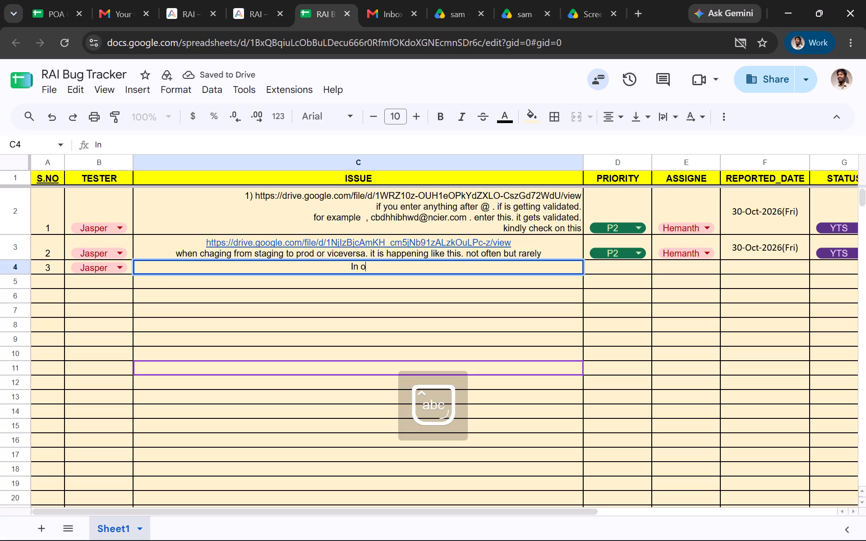
pyautogui.write('nboarding')
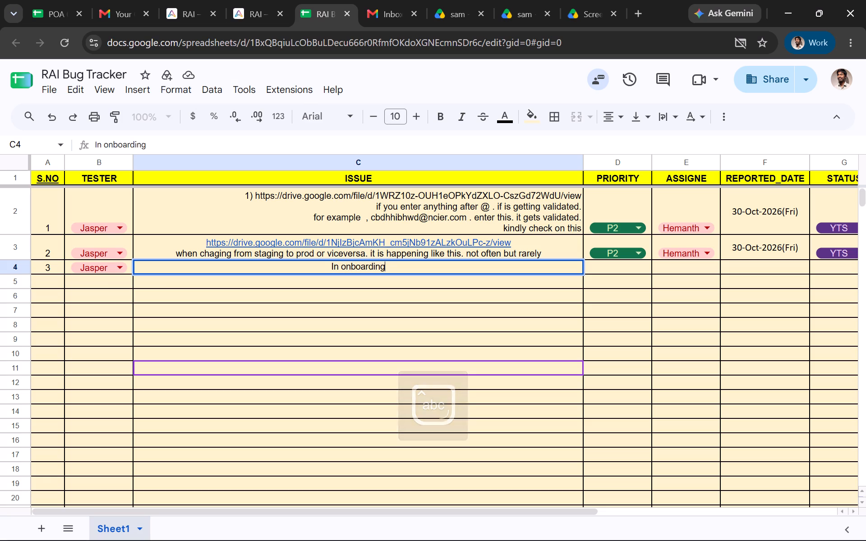
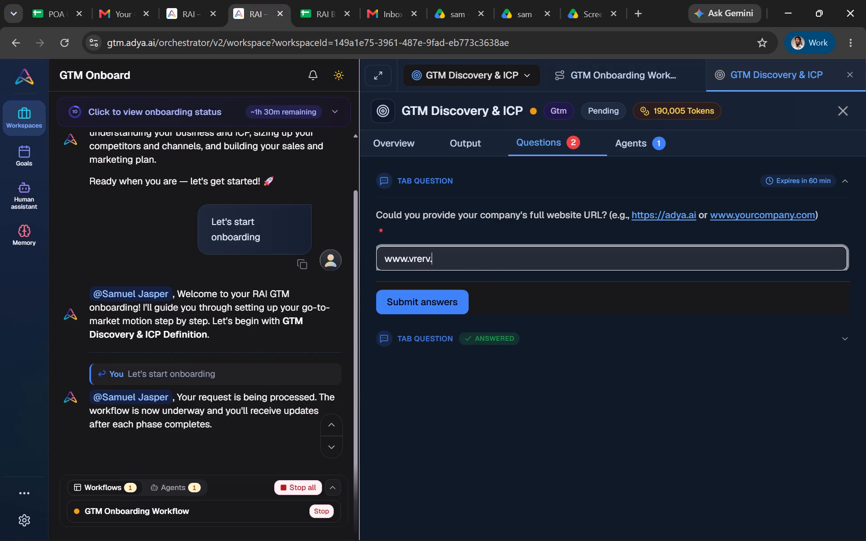
pyautogui.write('com')
pyautogui.press('Return')
pyautogui.press('Return')
pyautogui.click(448, 301)
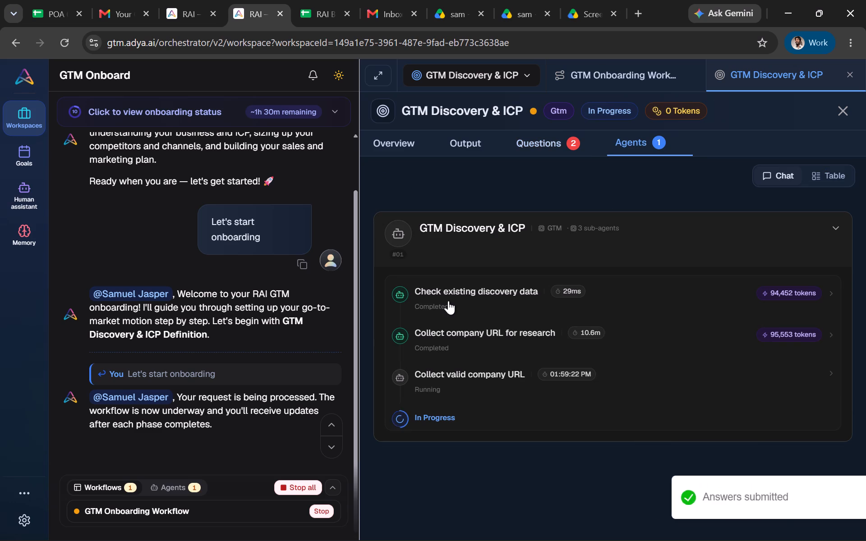
# Back in the RAI Bug Tracker sheet, continue the row 4 ISSUE text with ", it asked for company url.".
pyautogui.click(294, 0)
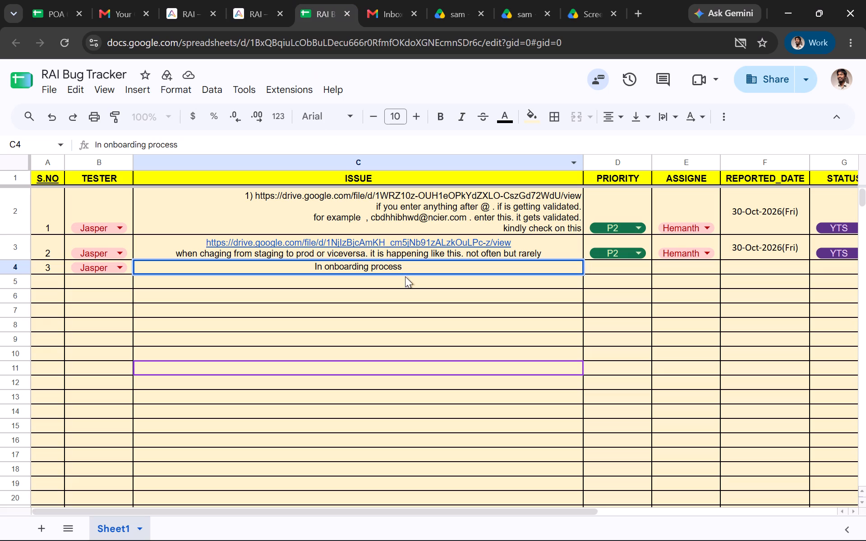
pyautogui.write(', it asked for compan')
pyautogui.write('y')
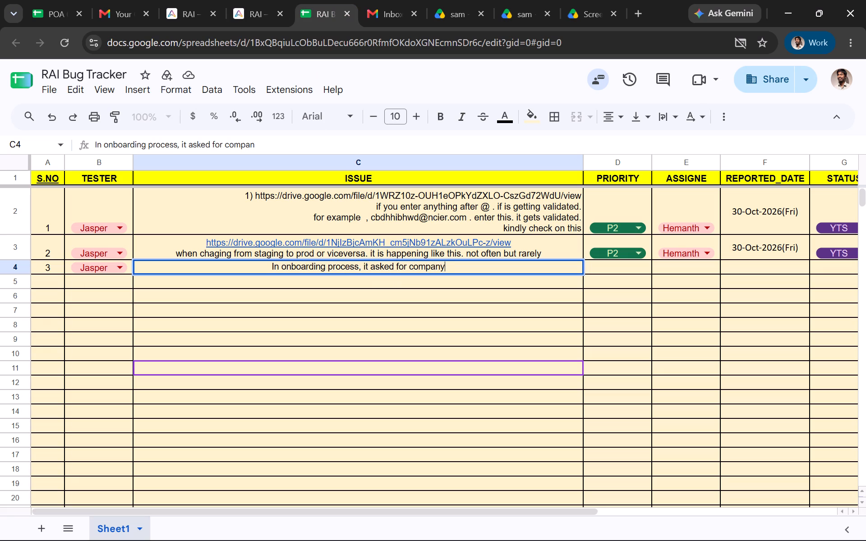
pyautogui.press('space')
pyautogui.write('utl')
pyautogui.press('BackSpace')
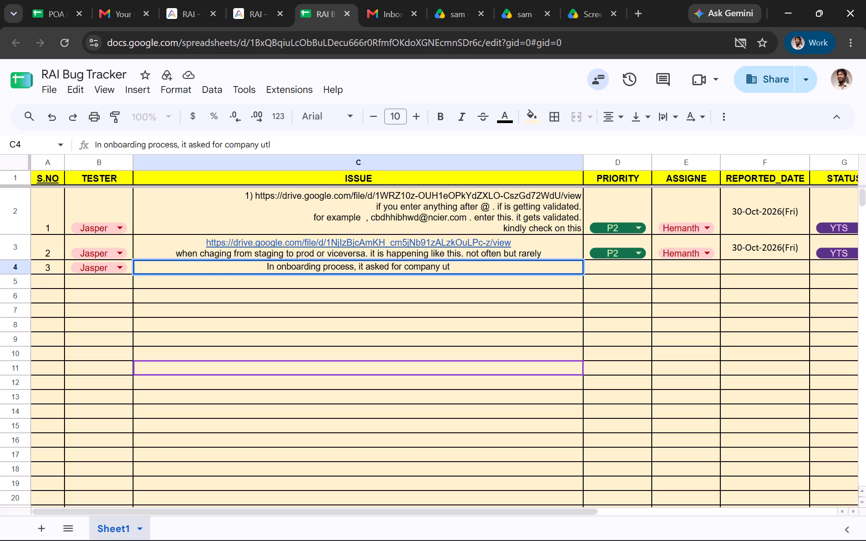
pyautogui.press('BackSpace')
pyautogui.write('rl.')
pyautogui.hotkey('shift', 'Return')
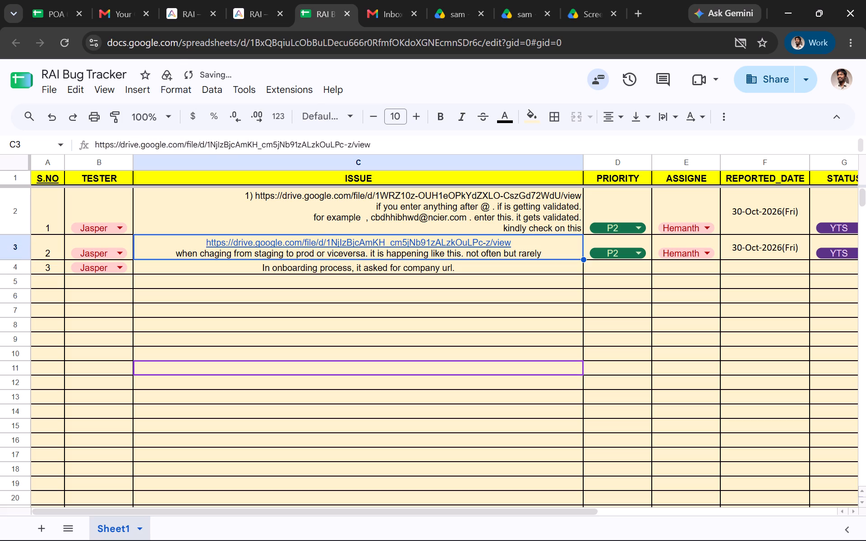
# Add a second line to the row 4 ISSUE cell: "i typed vhivbihb. it gets validated. kindly check on this.".
pyautogui.click(507, 259)
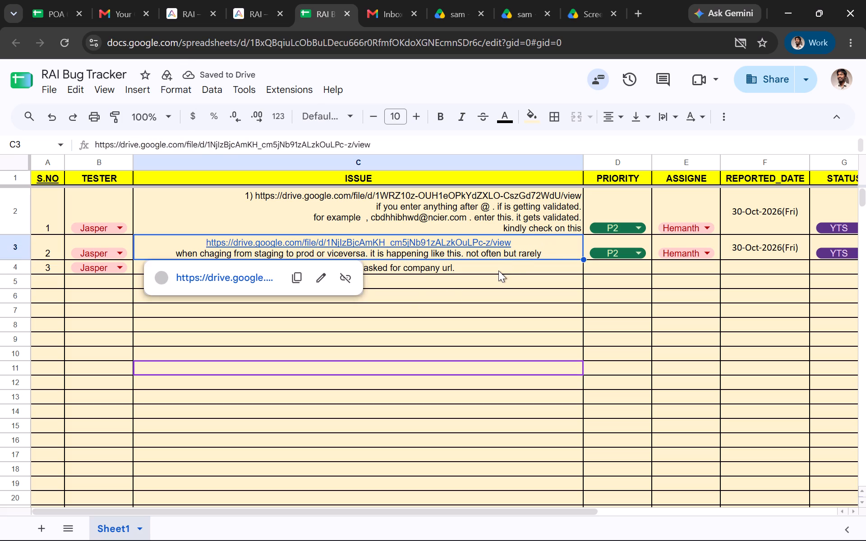
pyautogui.click(498, 270)
pyautogui.click(316, 149)
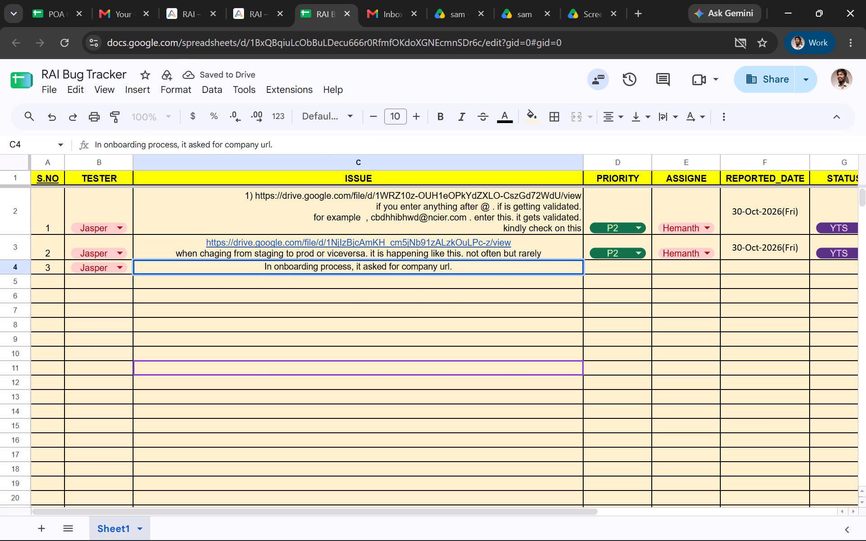
pyautogui.hotkey('alt', 'Return')
pyautogui.write('i typed vhivbihb')
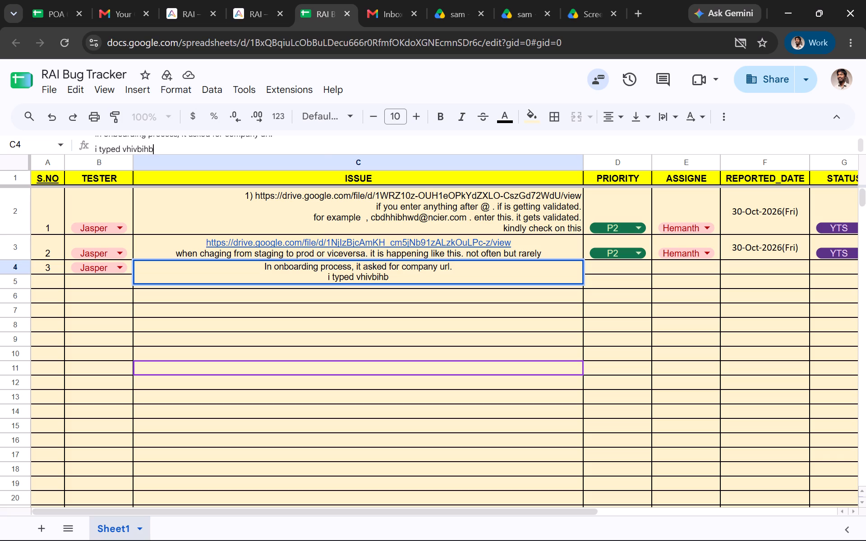
pyautogui.write('. it')
pyautogui.press('space')
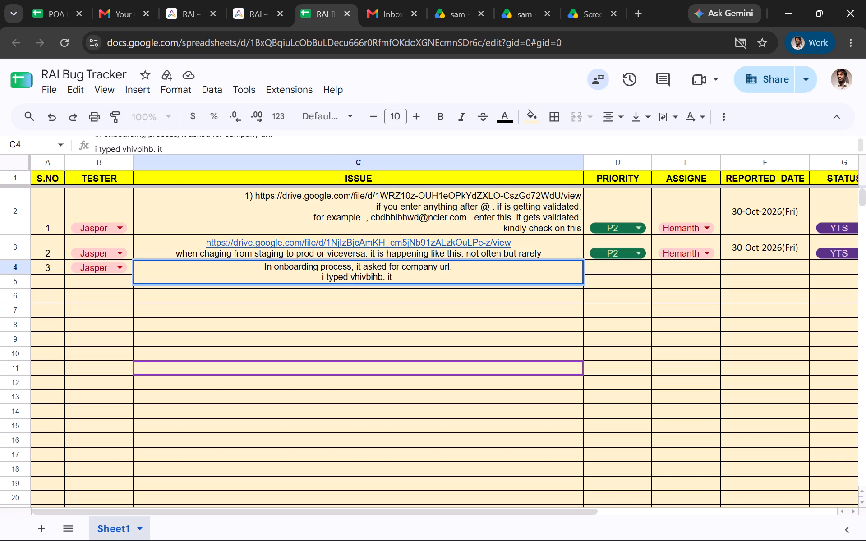
pyautogui.write('gets validated.')
pyautogui.press('space')
pyautogui.write('kindly check n this.')
pyautogui.press('space')
pyautogui.press('Left')
pyautogui.press('Left')
pyautogui.press('Left')
pyautogui.press('Left')
pyautogui.press('Left')
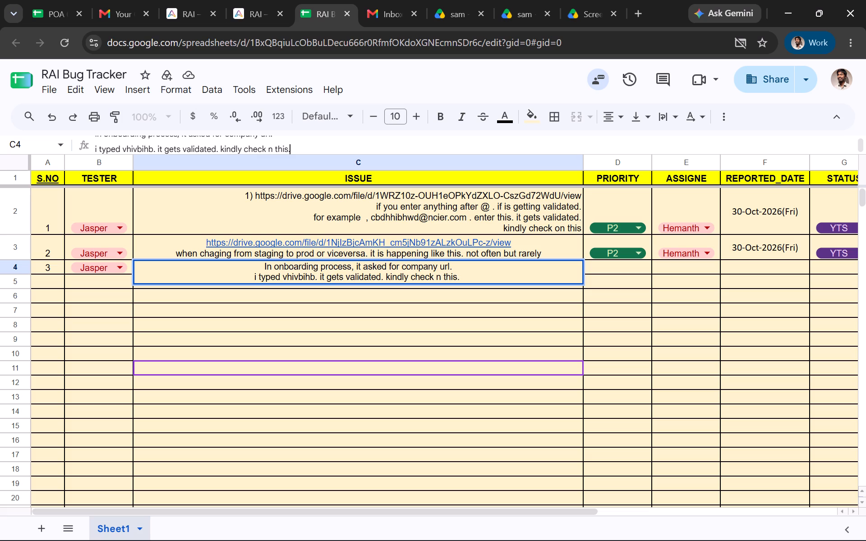
pyautogui.press('Left')
pyautogui.press('Left')
pyautogui.press('Left')
pyautogui.press('o')
pyautogui.press('Right')
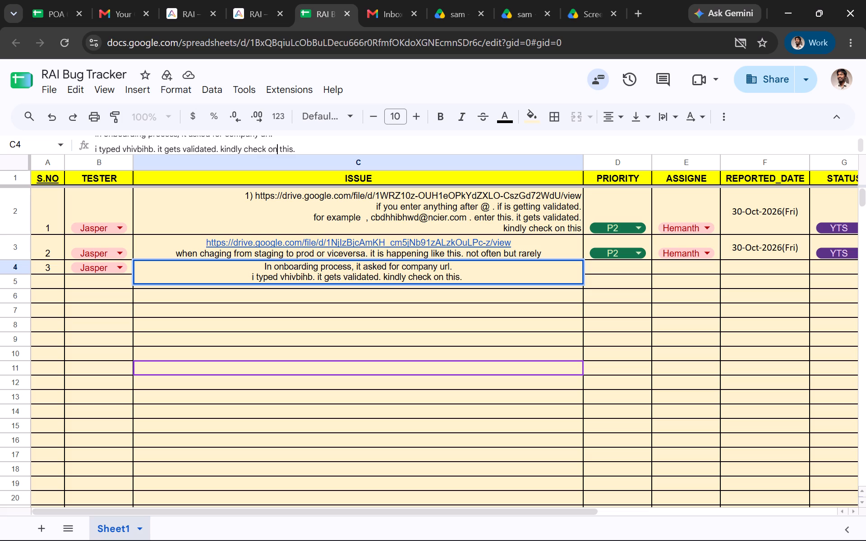
pyautogui.press('Right')
pyautogui.press('Right')
pyautogui.press('Right')
pyautogui.press('Right')
pyautogui.press('Right')
pyautogui.press('Right')
# Append "i didn't take any pic on this." to the end of the row 4 issue description.
pyautogui.press('space')
pyautogui.write('i di')
pyautogui.write('dn;t')
pyautogui.press('BackSpace')
pyautogui.press('BackSpace')
pyautogui.write("'t take o")
pyautogui.press('BackSpace')
pyautogui.write('an')
pyautogui.press('space')
pyautogui.press('BackSpace')
pyautogui.write('t')
pyautogui.press('space')
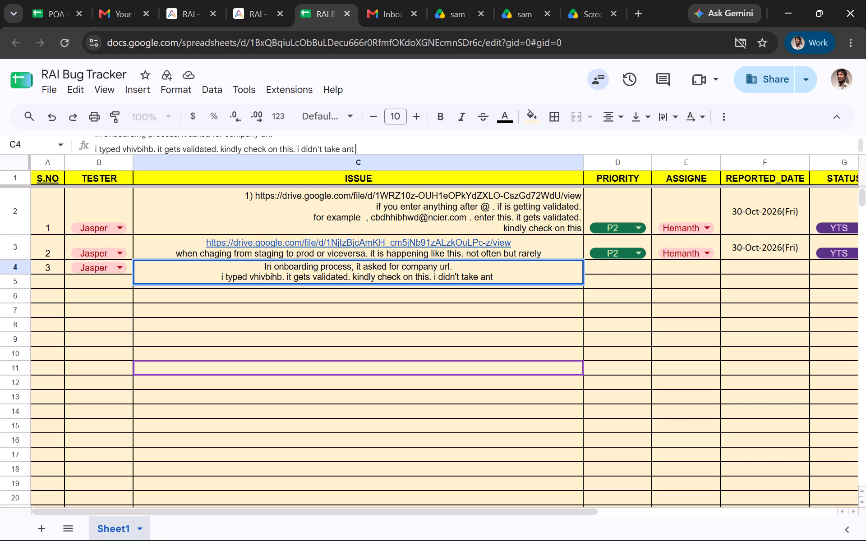
pyautogui.press('BackSpace')
pyautogui.press('BackSpace')
pyautogui.write('y pic on this.')
pyautogui.click(396, 355)
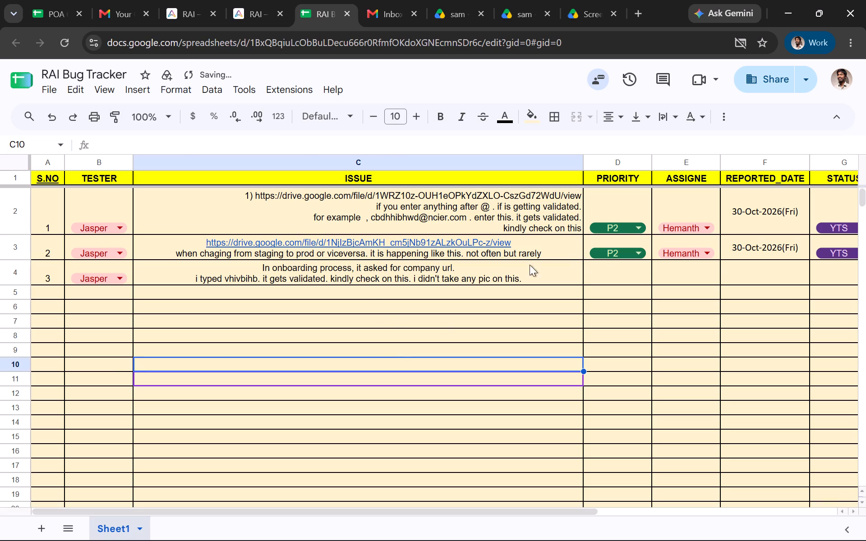
# Copy the P2 priority from row 3 into the PRIORITY cell of row 4.
pyautogui.click(610, 267)
pyautogui.click(627, 239)
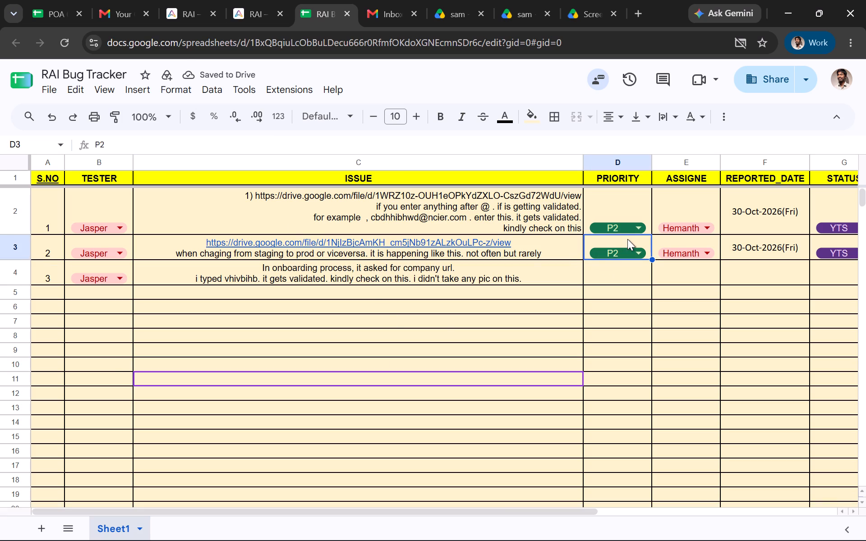
pyautogui.hotkey('ctrl', 'c')
pyautogui.click(611, 281)
pyautogui.hotkey('ctrl', 'v')
pyautogui.click(621, 279)
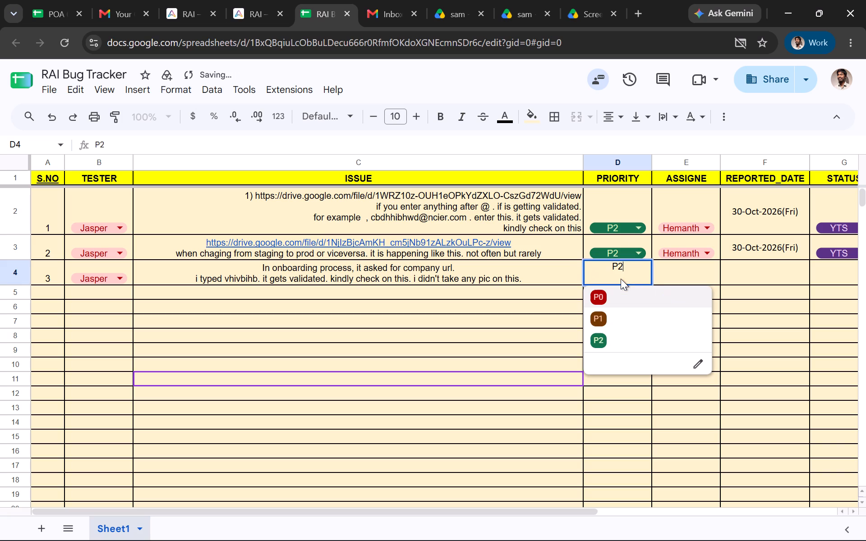
# Set the priority of the row 3 issue to P1.
pyautogui.click(634, 253)
pyautogui.click(601, 295)
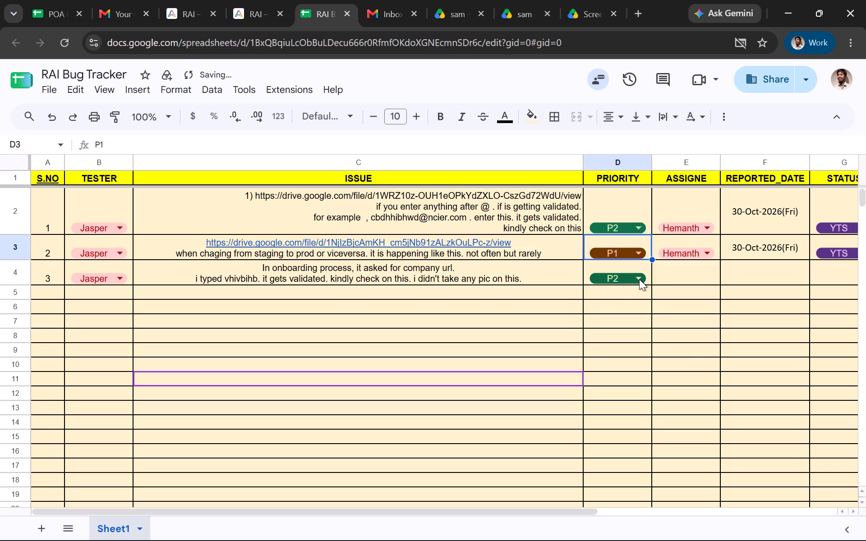
# Copy the assignee Hemanth from row 3 into the ASSIGNE cell of row 4.
pyautogui.click(668, 275)
pyautogui.click(690, 241)
pyautogui.hotkey('ctrl', 'c')
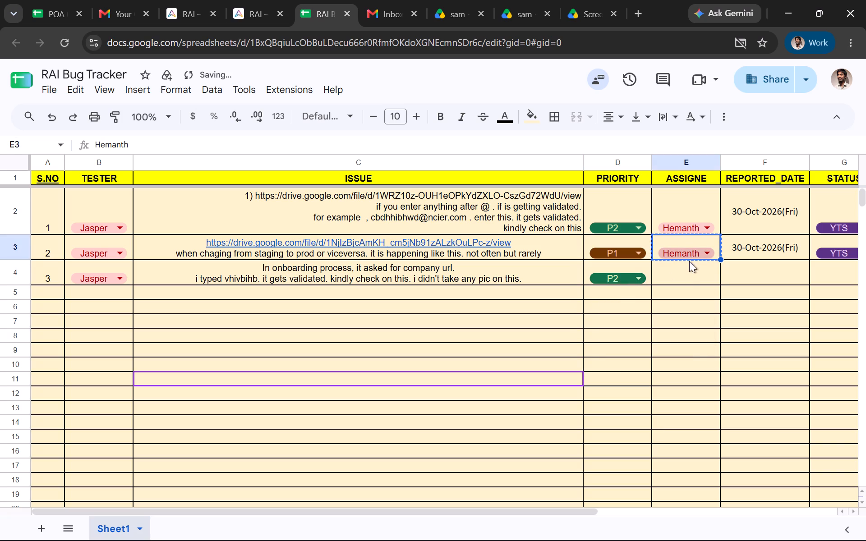
pyautogui.click(683, 275)
pyautogui.hotkey('ctrl', 'v')
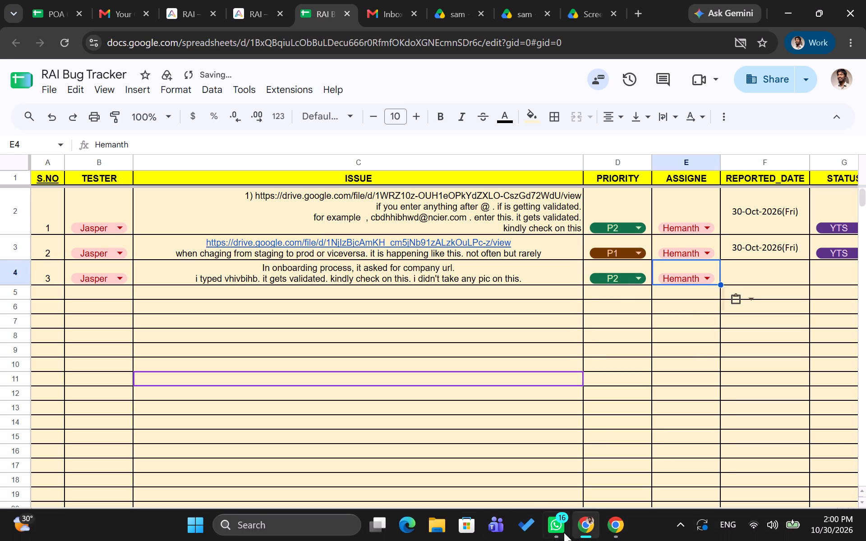
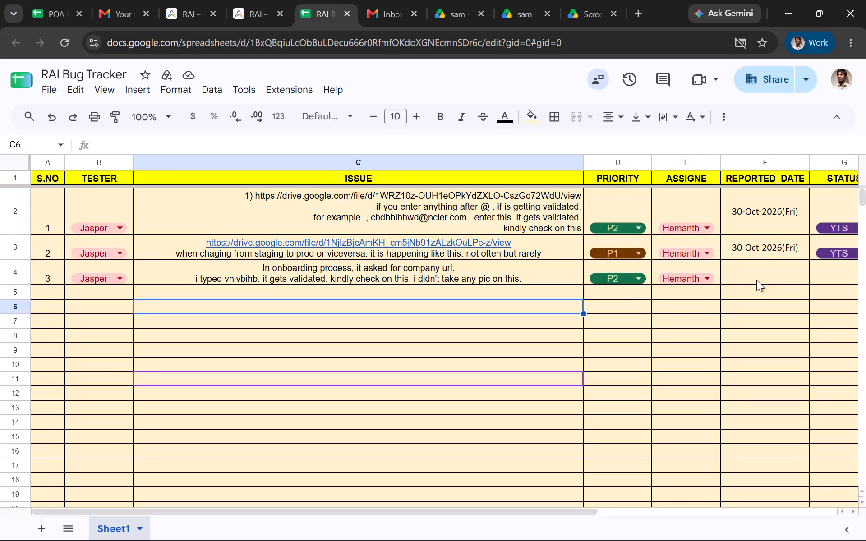
# Copy the reported date 30-Oct-2026(Fri) from row 3 into the REPORTED_DATE cell of row 4.
pyautogui.click(756, 280)
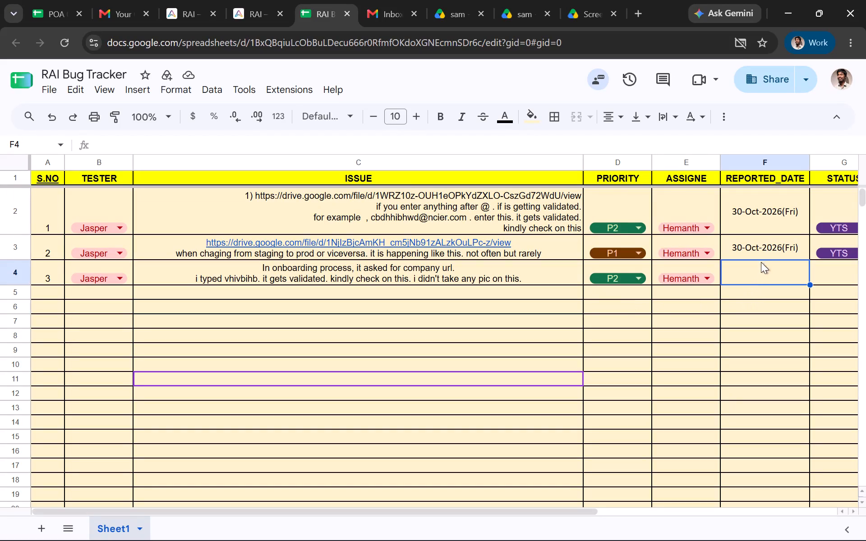
pyautogui.click(765, 246)
pyautogui.hotkey('ctrl', 'c')
pyautogui.click(755, 271)
pyautogui.hotkey('ctrl', 'v')
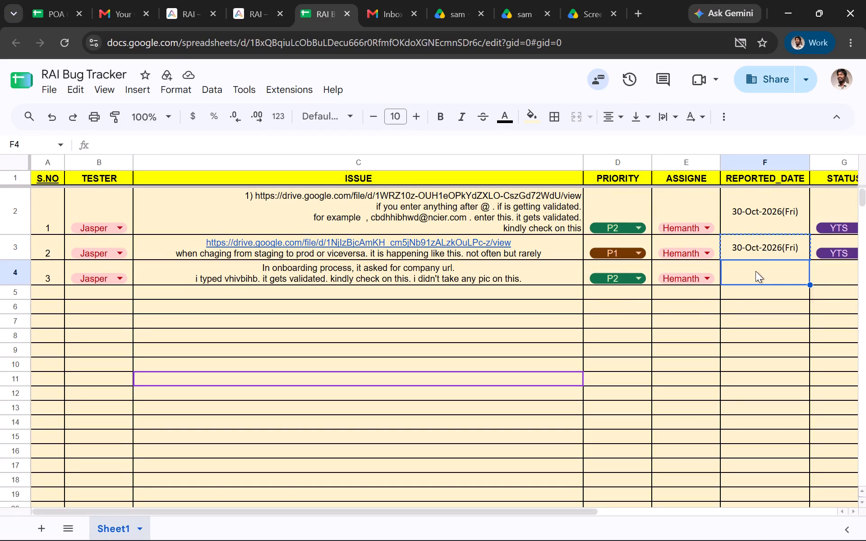